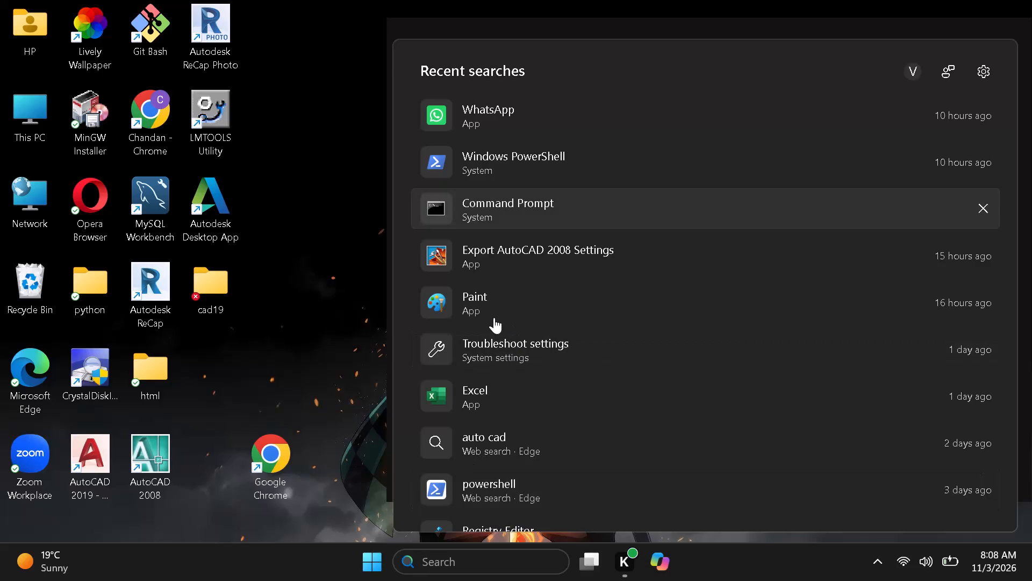
Open the recent workbook "member details" in a maximized Excel window.
double_click(513, 407)
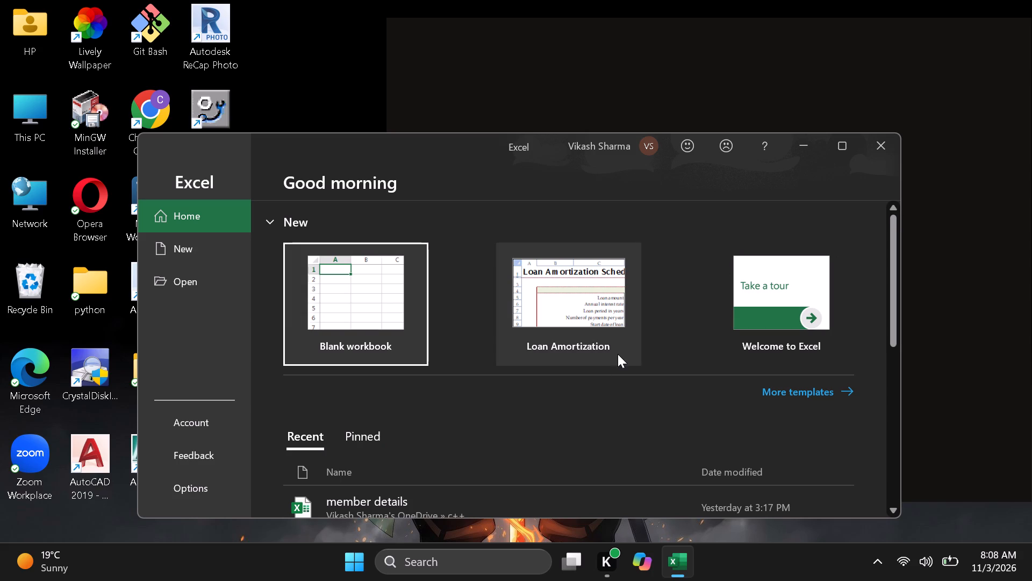
left_click(848, 143)
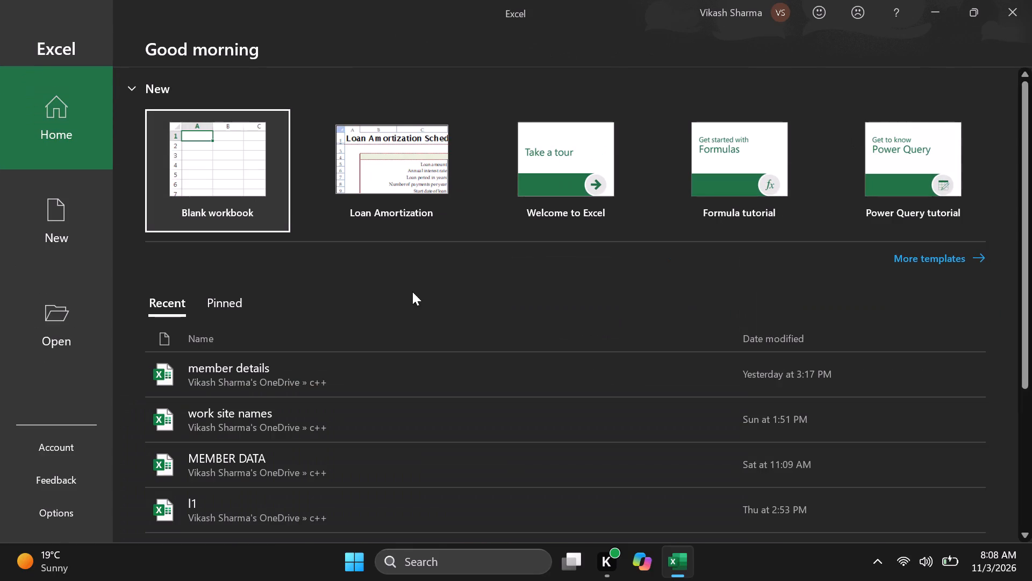
double_click(284, 370)
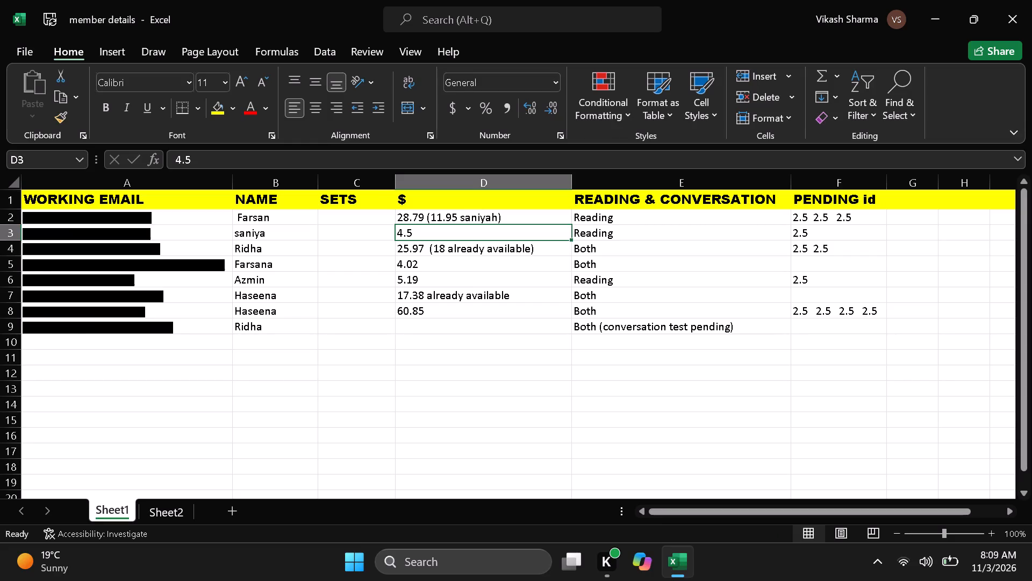
right_click(283, 370)
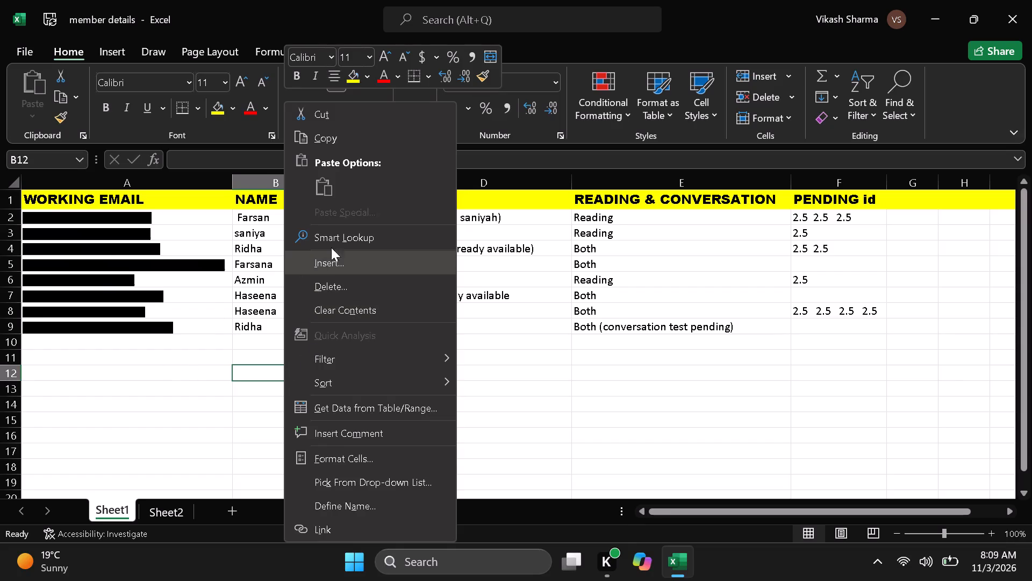
left_click(524, 354)
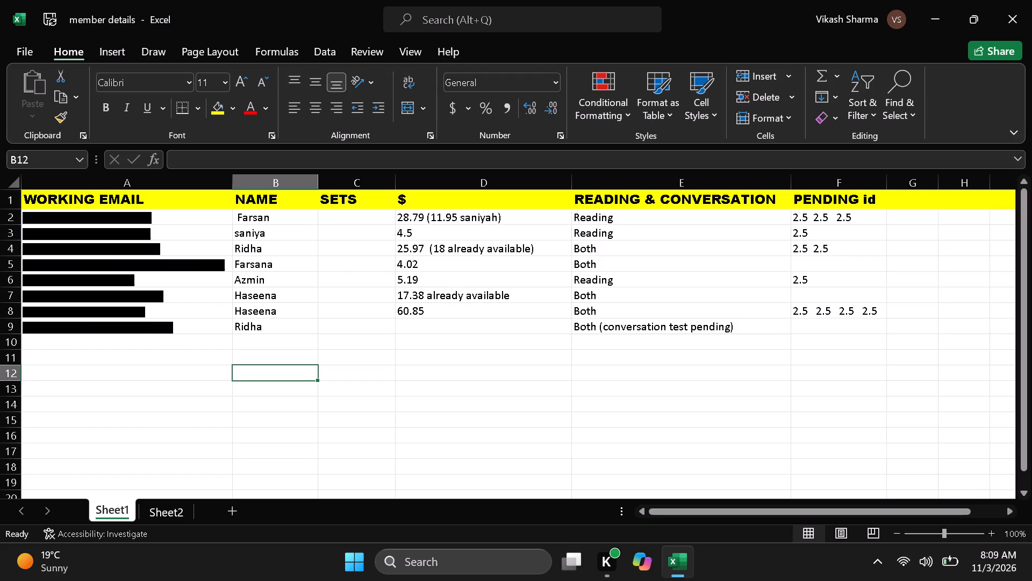
Widen the ID column (B) on Sheet2 to about three times its width.
left_click(151, 515)
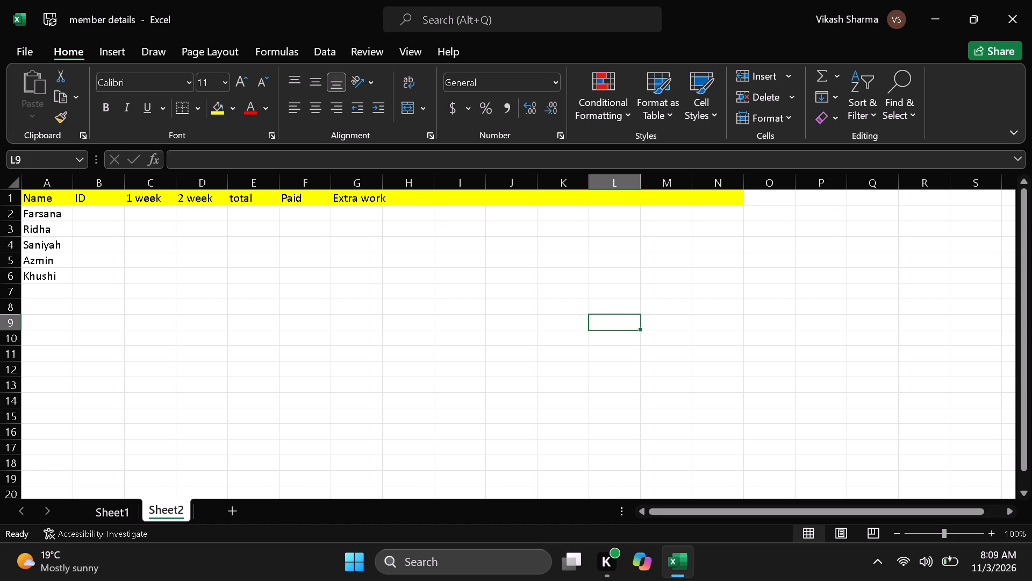
left_click(117, 211)
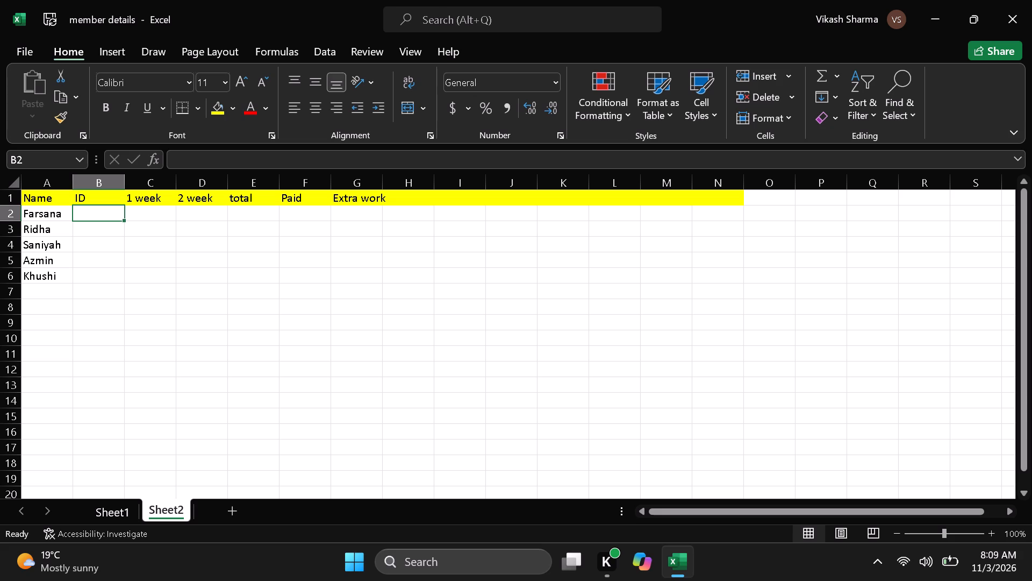
left_click(125, 221)
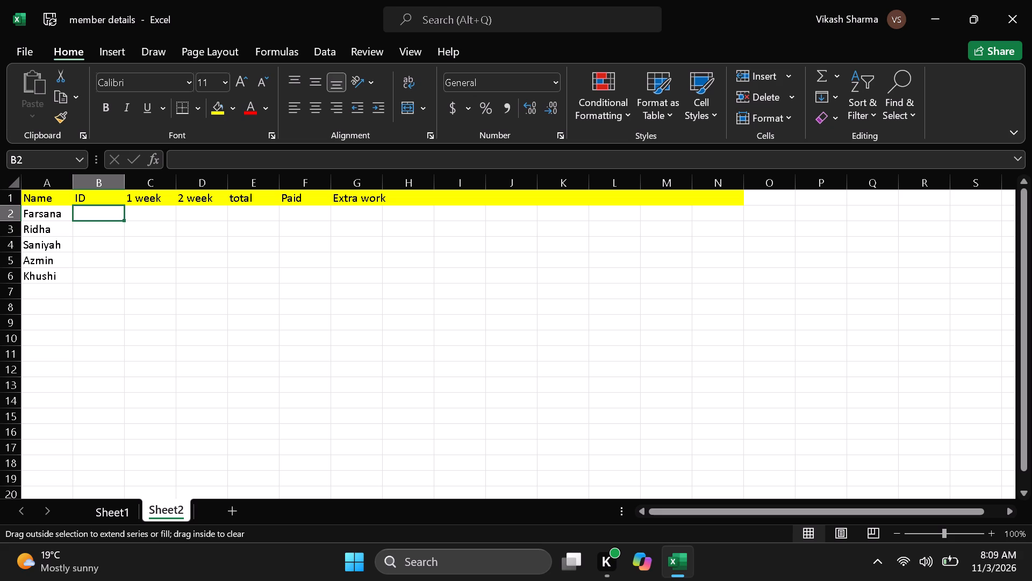
left_click(125, 217)
left_click_drag(124, 178, 221, 182)
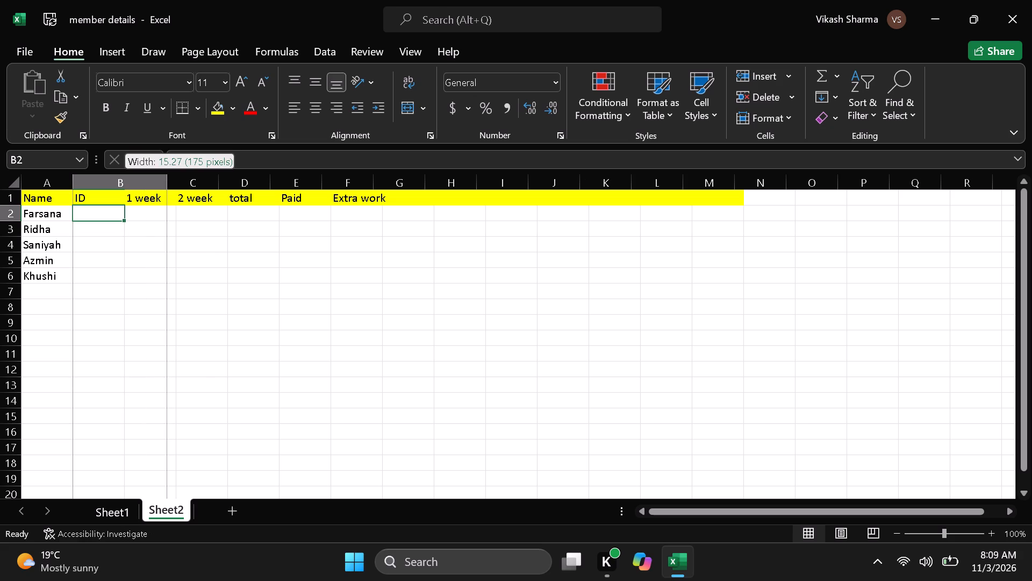
left_click_drag(221, 182, 230, 181)
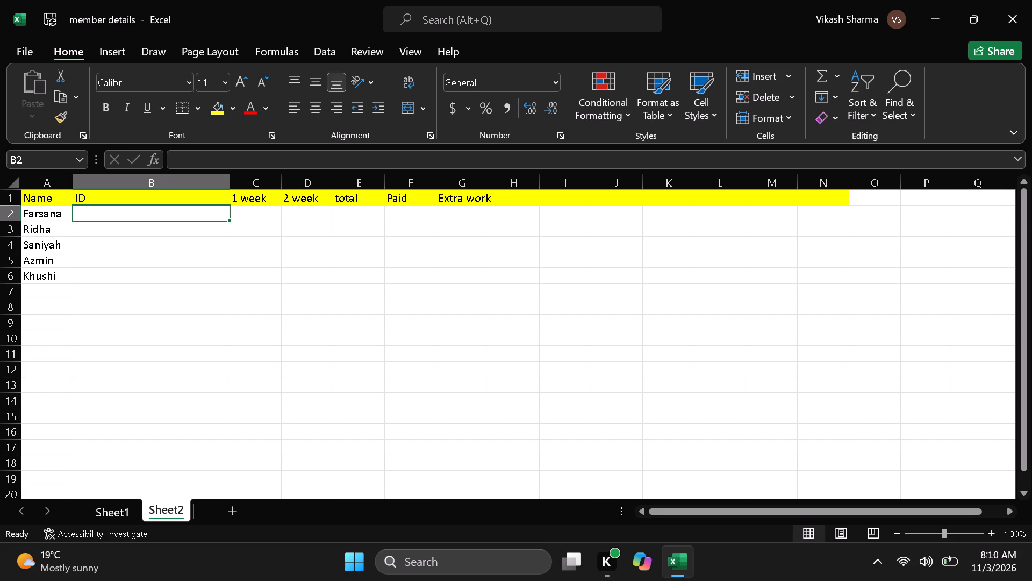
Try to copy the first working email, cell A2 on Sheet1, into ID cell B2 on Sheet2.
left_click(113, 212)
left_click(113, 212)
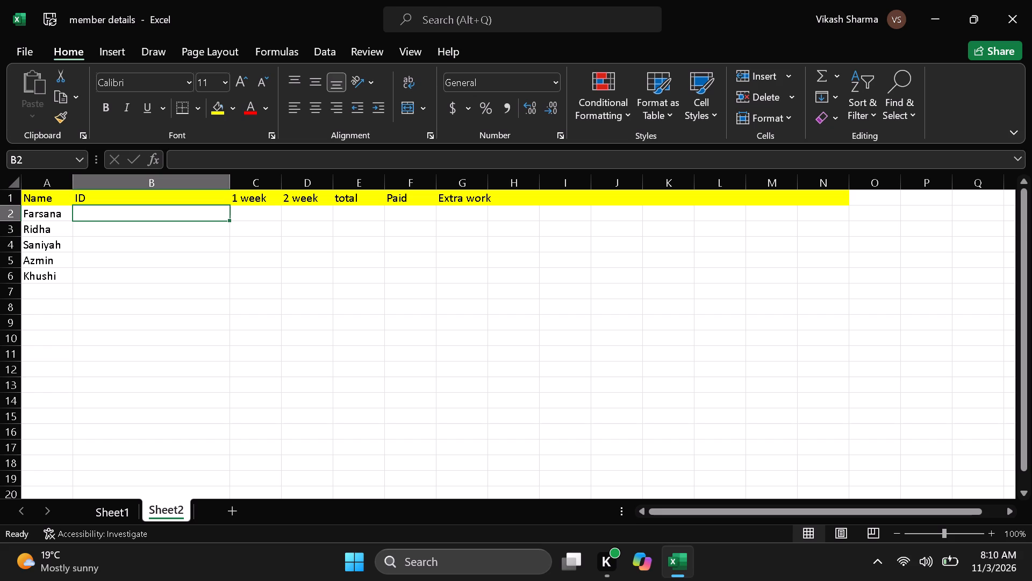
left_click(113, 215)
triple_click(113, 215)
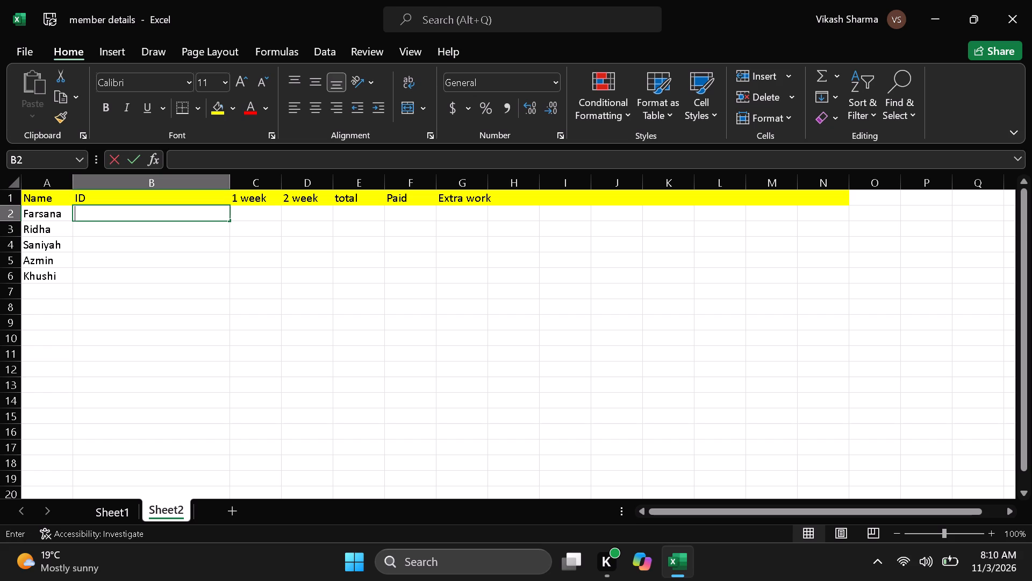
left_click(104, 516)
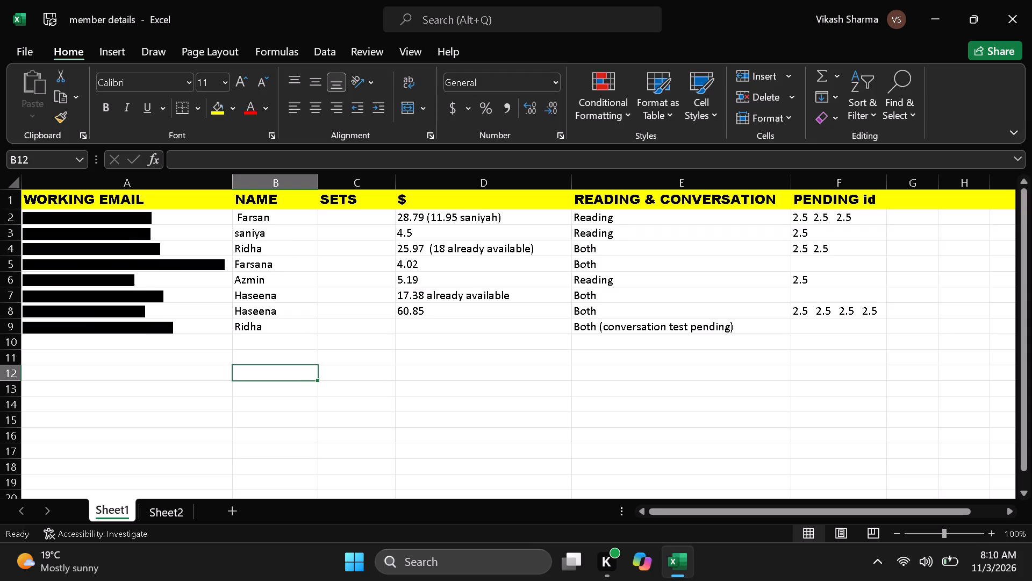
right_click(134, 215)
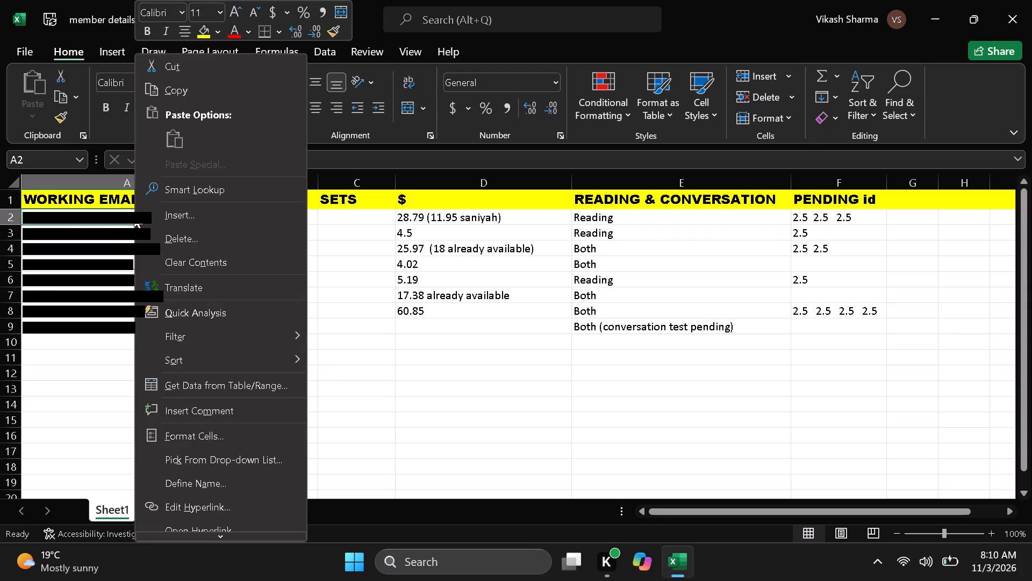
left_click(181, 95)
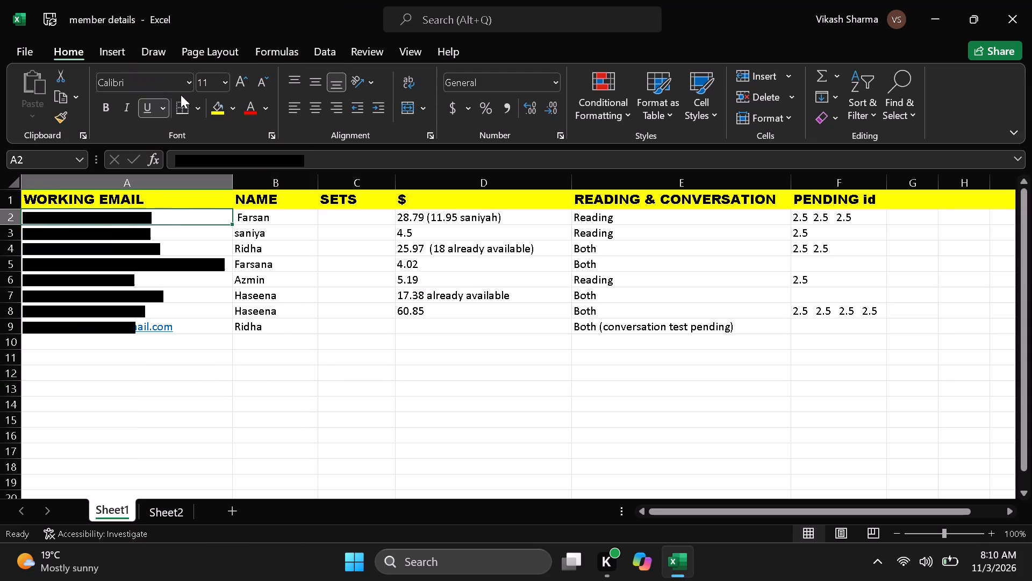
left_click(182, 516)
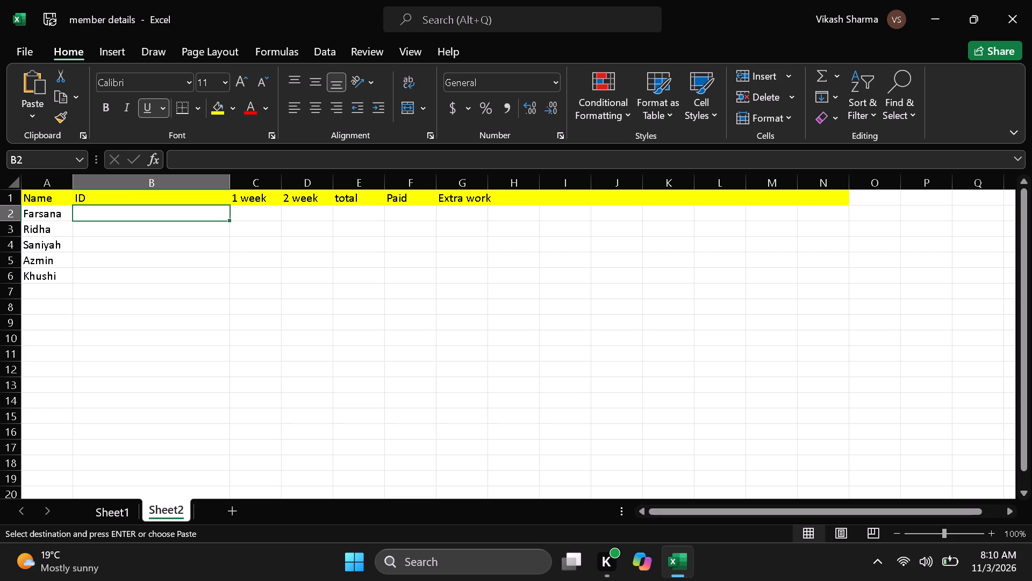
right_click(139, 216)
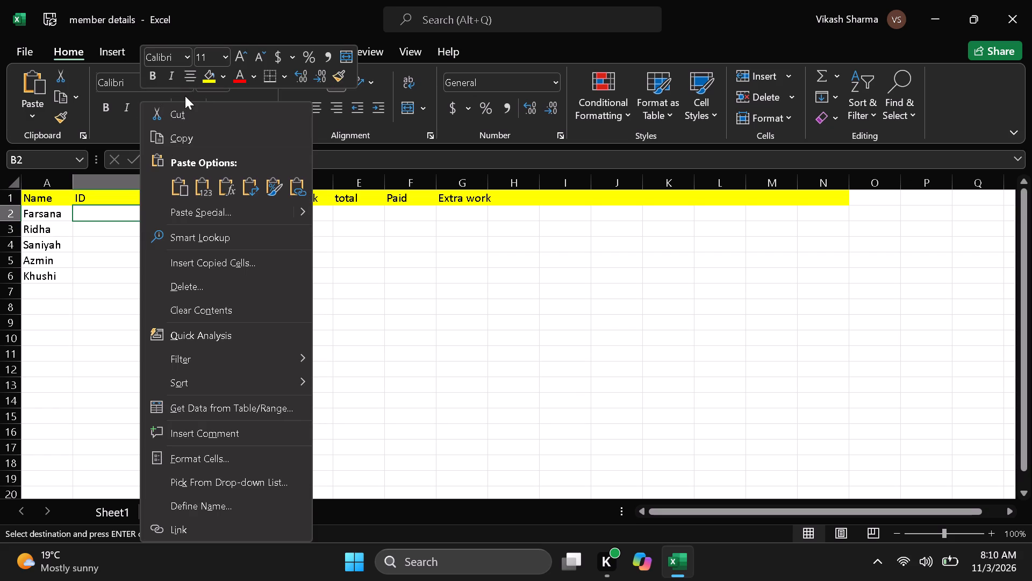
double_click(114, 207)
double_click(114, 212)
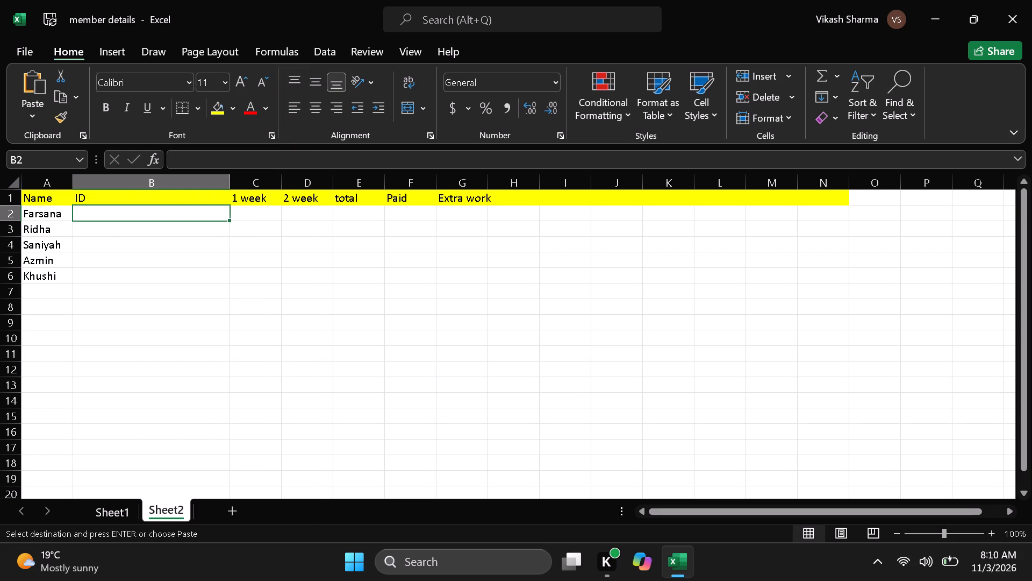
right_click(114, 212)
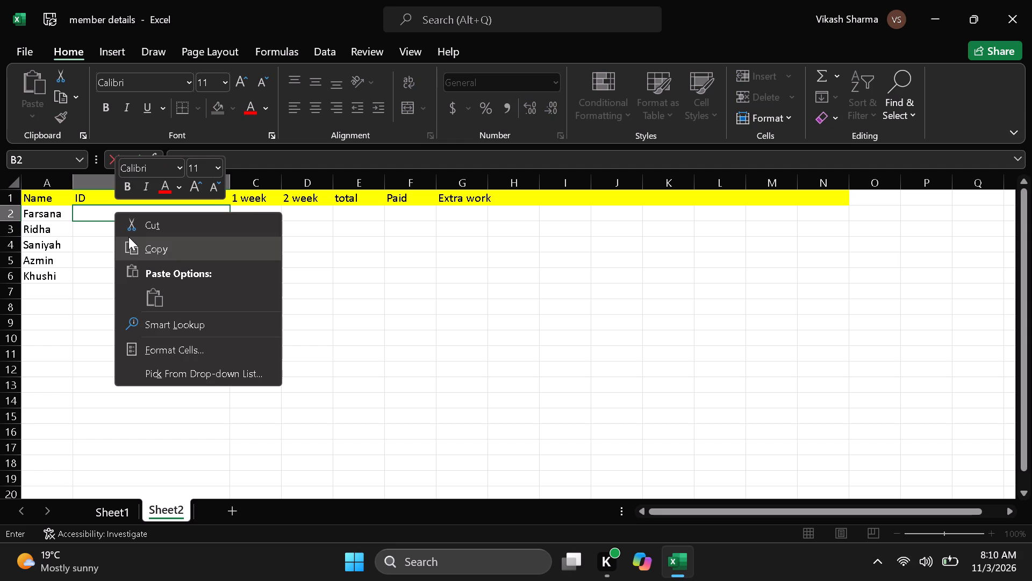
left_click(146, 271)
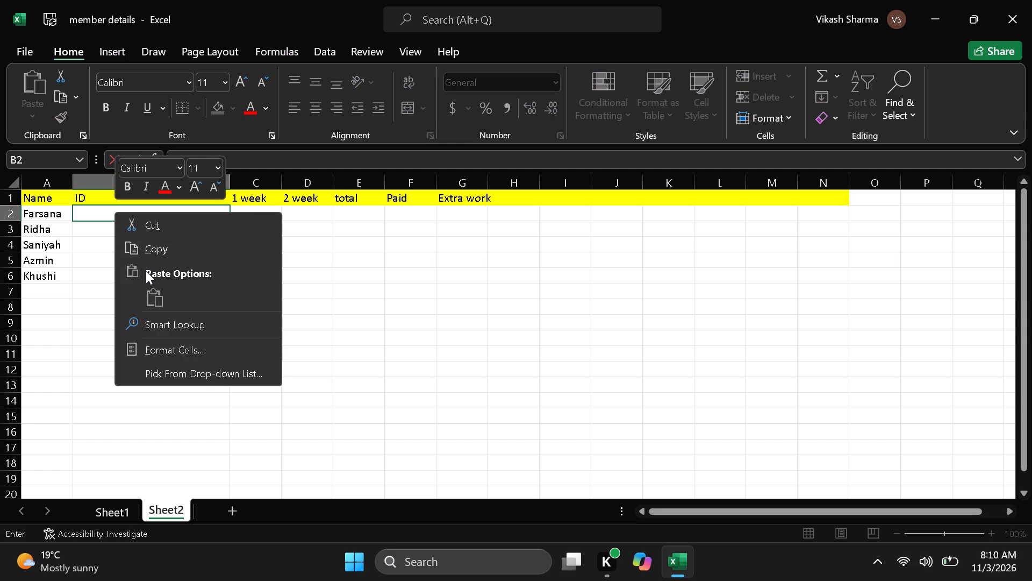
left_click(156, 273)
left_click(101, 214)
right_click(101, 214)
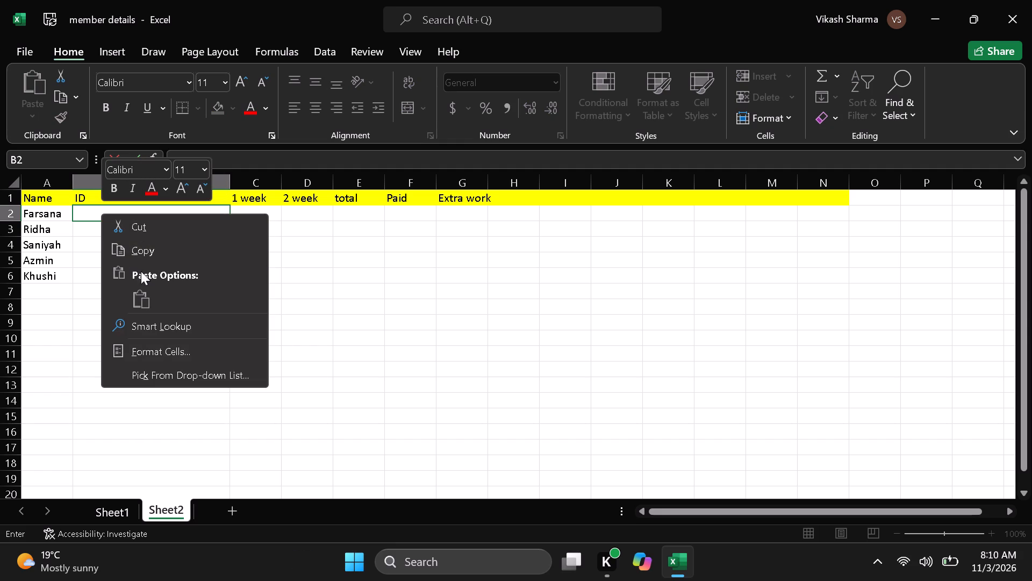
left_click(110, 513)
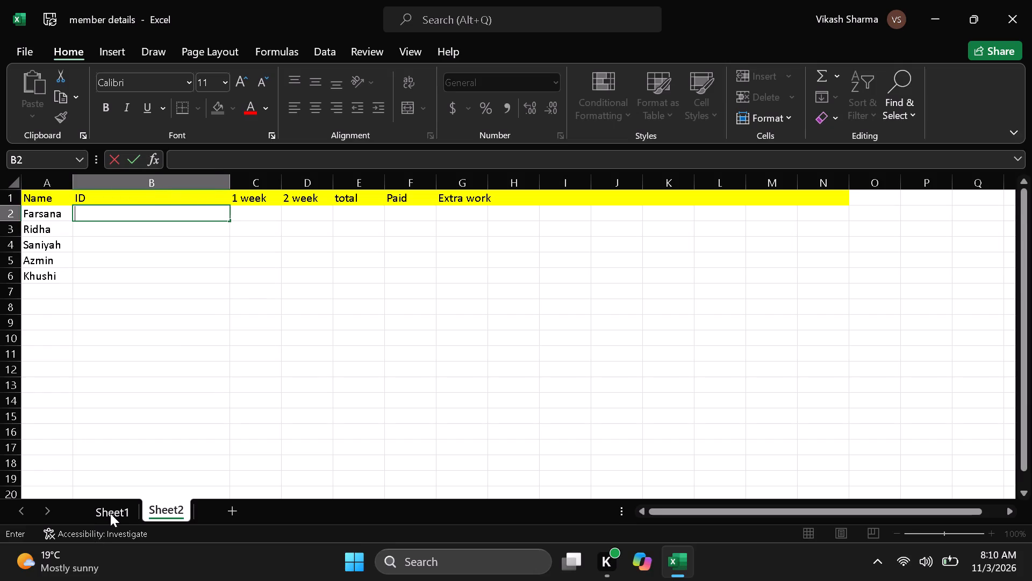
Copy the first working email from cell A2 on Sheet1 and paste it into ID cell B2 on Sheet2.
left_click(111, 512)
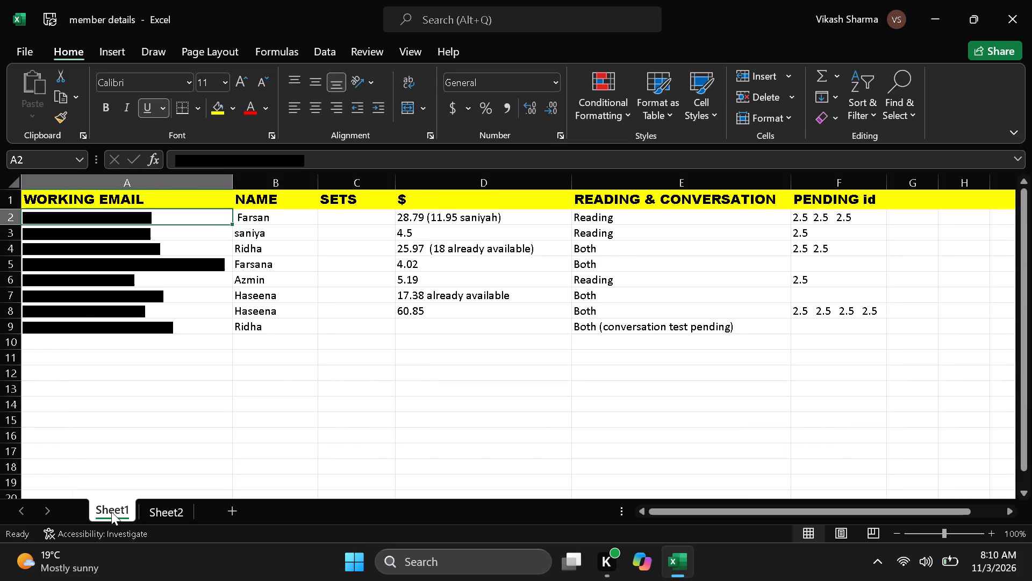
left_click(173, 221)
right_click(174, 214)
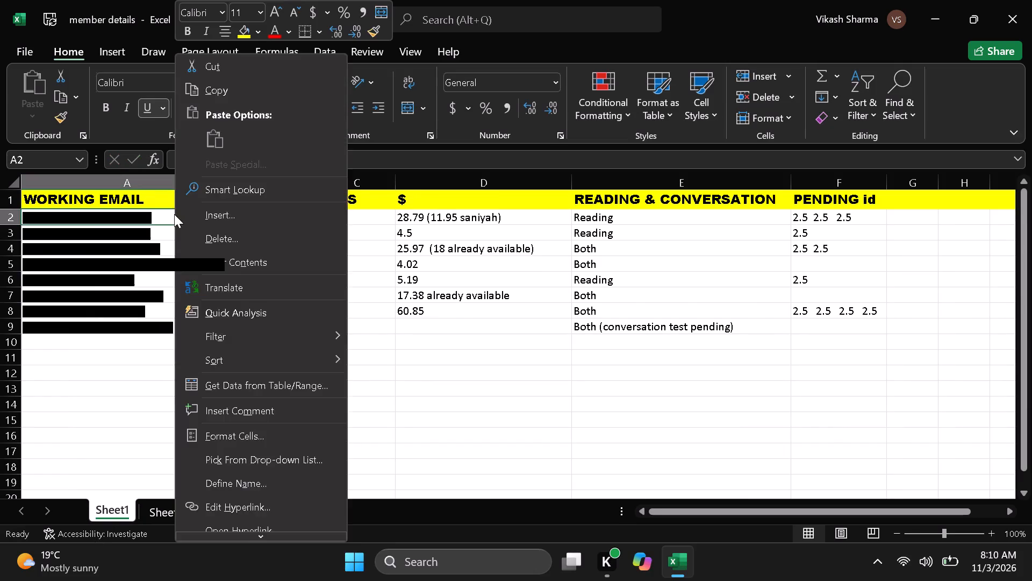
left_click(216, 90)
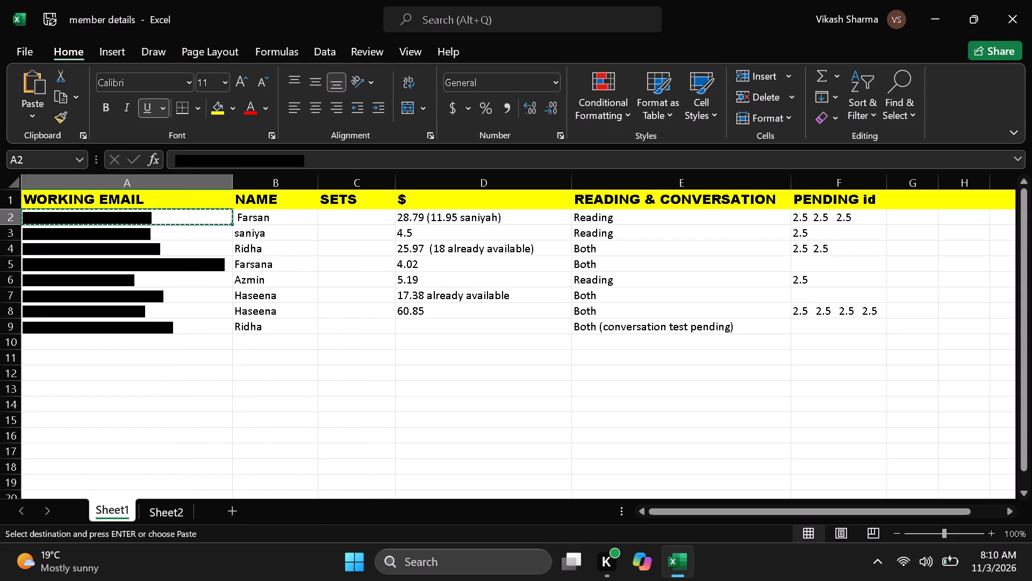
left_click(155, 506)
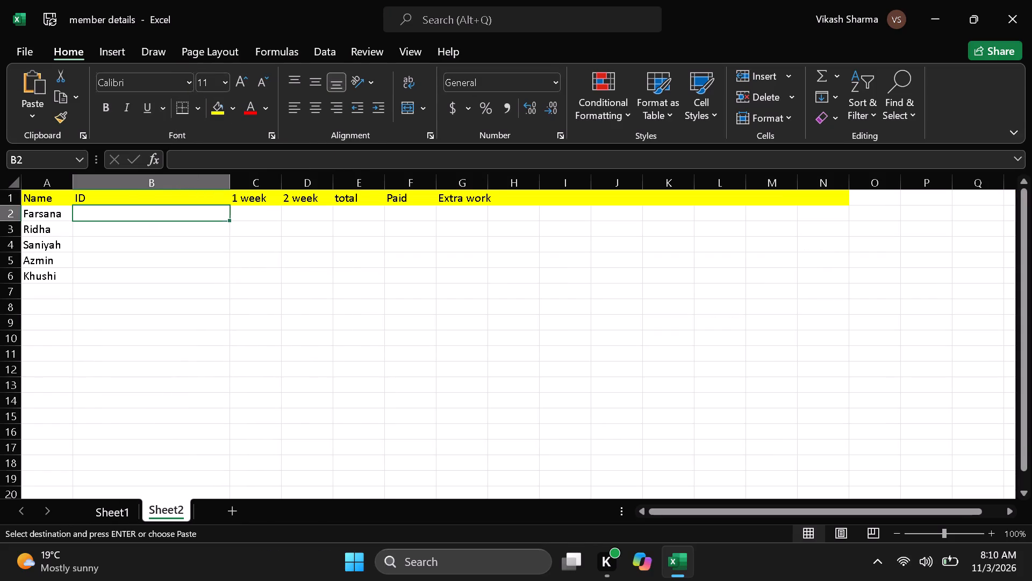
right_click(157, 212)
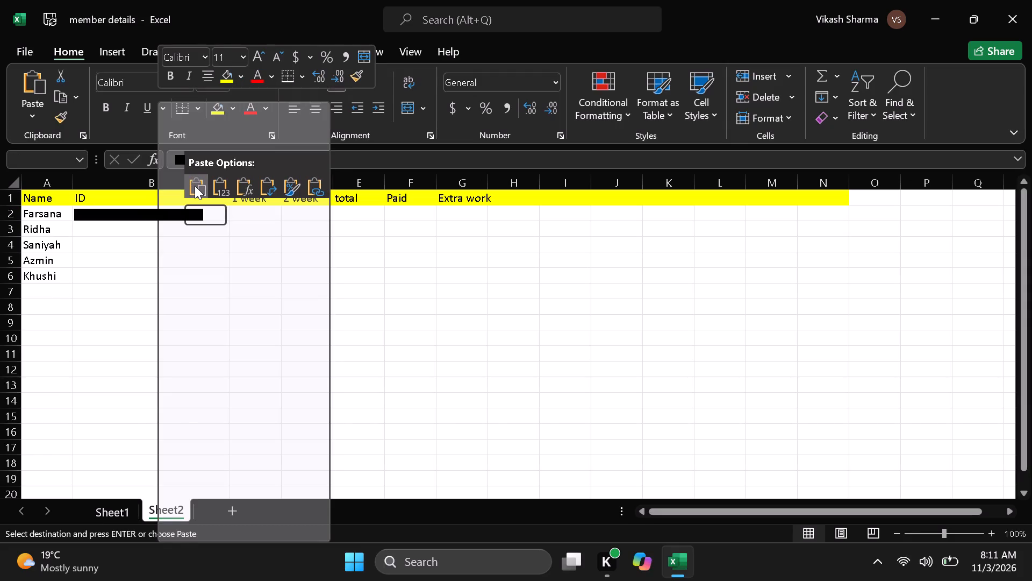
left_click(195, 186)
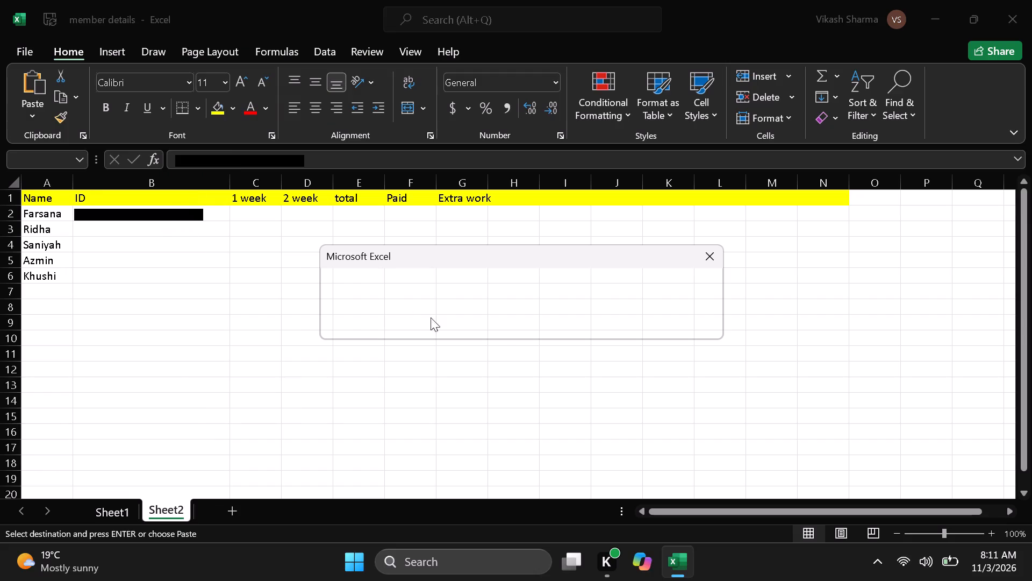
left_click(514, 318)
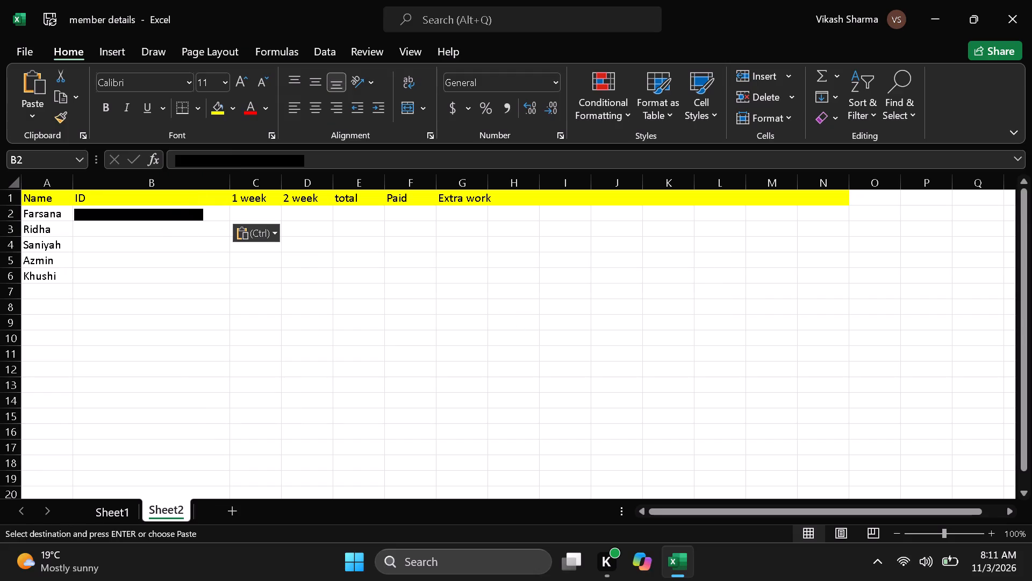
Paste the copied email into ID cell B3 on Sheet2, closing any browser window opened from its link.
left_click(182, 236)
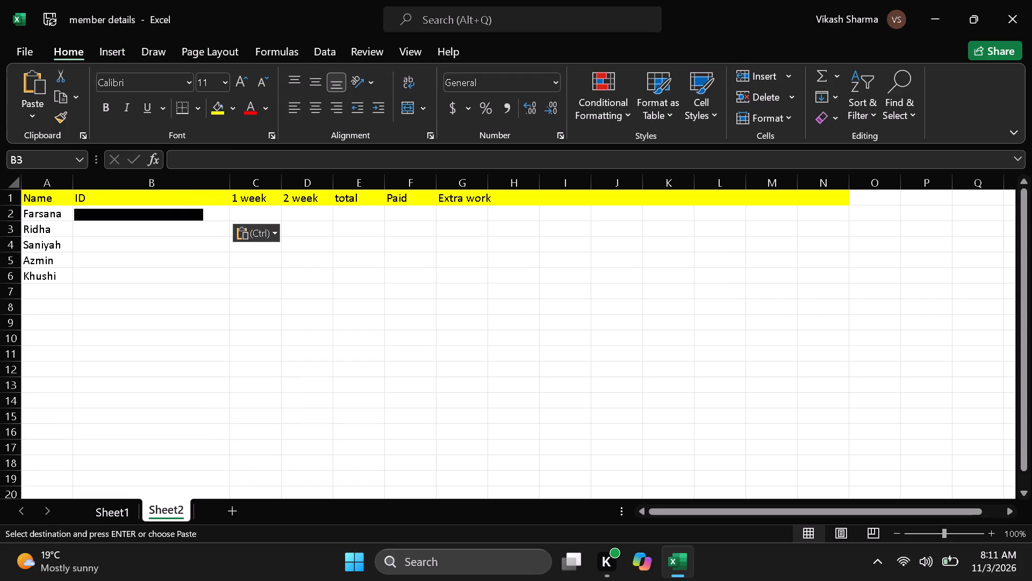
left_click(170, 231)
key("Return")
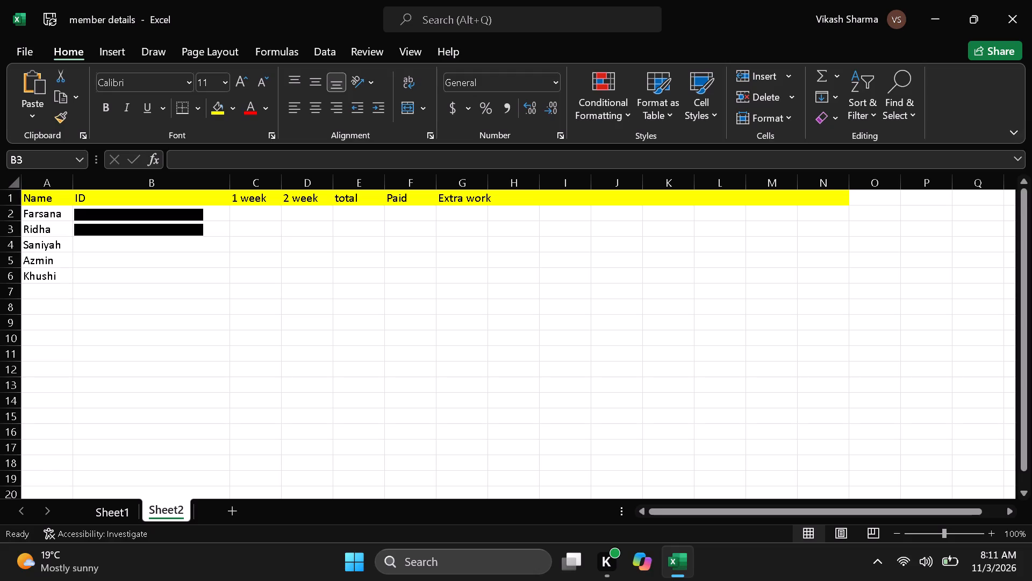
left_click(164, 228)
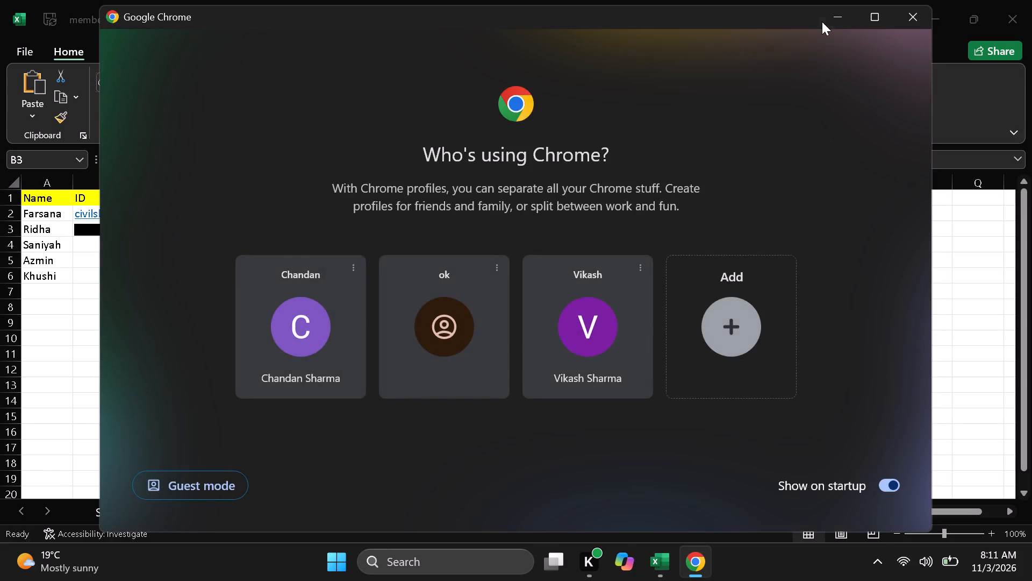
left_click(905, 15)
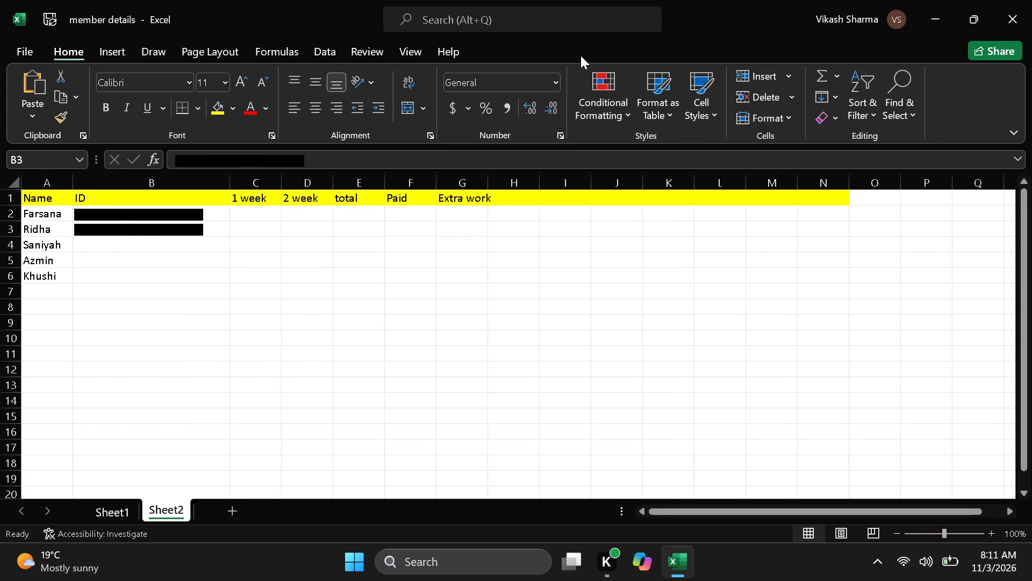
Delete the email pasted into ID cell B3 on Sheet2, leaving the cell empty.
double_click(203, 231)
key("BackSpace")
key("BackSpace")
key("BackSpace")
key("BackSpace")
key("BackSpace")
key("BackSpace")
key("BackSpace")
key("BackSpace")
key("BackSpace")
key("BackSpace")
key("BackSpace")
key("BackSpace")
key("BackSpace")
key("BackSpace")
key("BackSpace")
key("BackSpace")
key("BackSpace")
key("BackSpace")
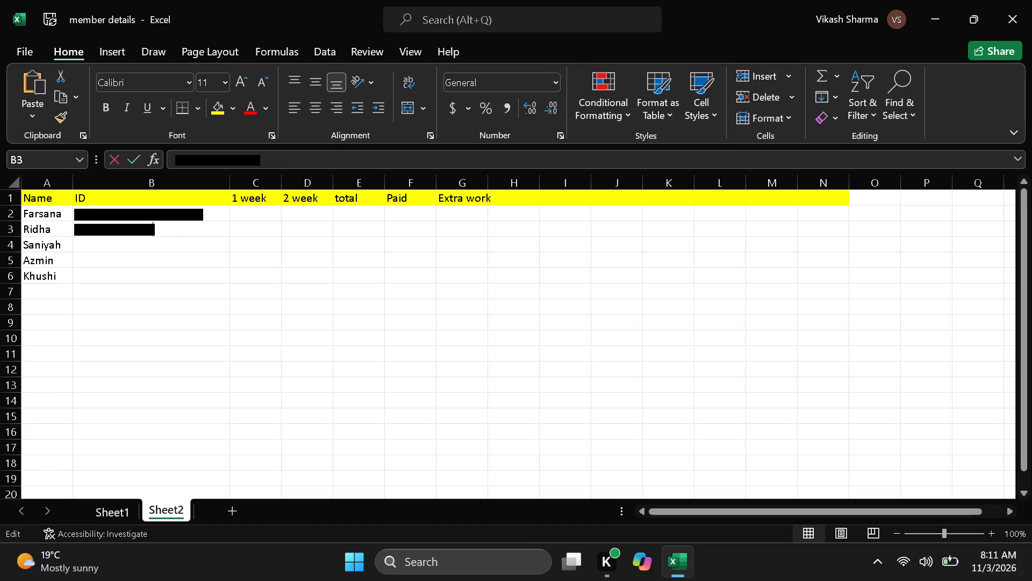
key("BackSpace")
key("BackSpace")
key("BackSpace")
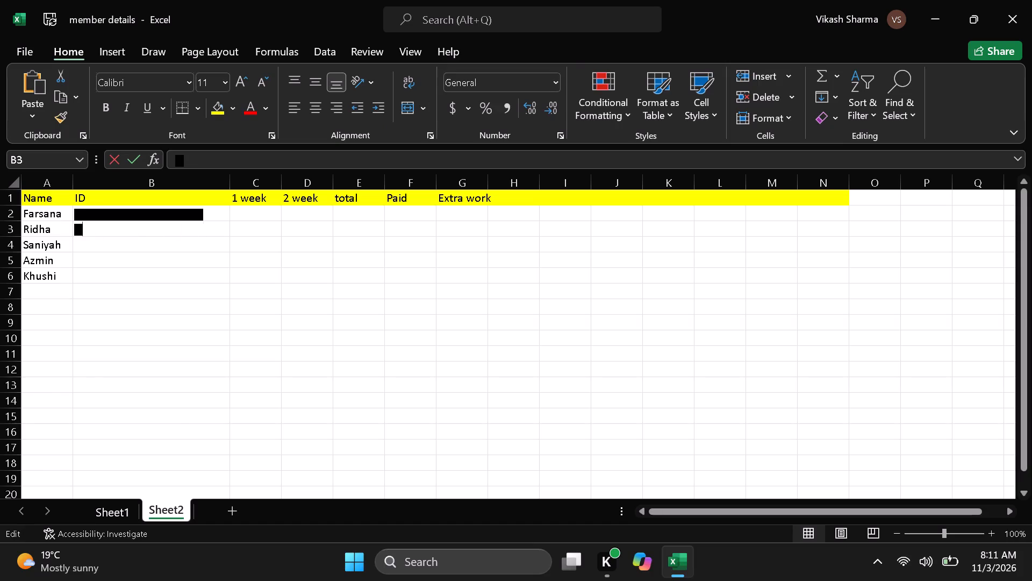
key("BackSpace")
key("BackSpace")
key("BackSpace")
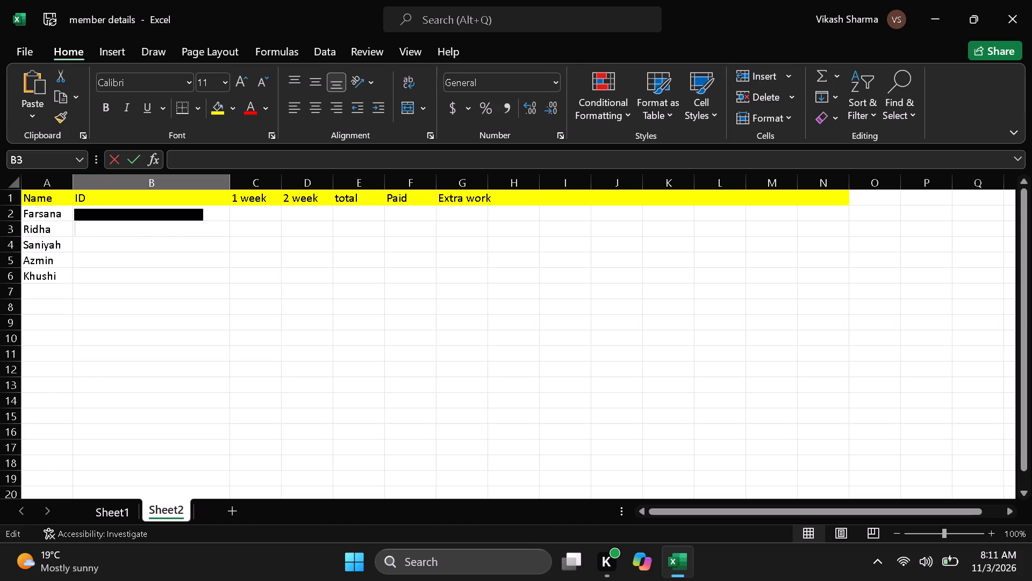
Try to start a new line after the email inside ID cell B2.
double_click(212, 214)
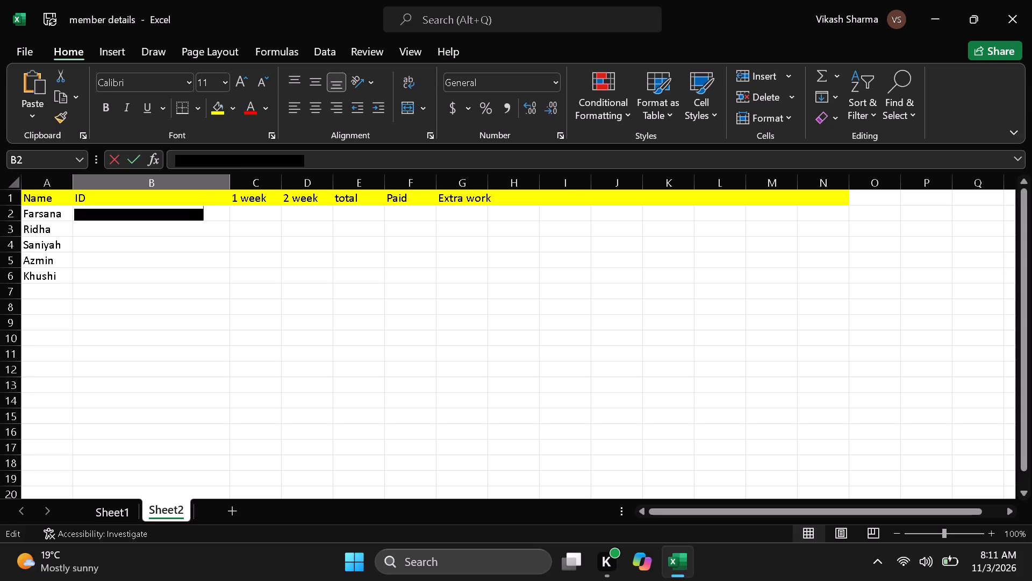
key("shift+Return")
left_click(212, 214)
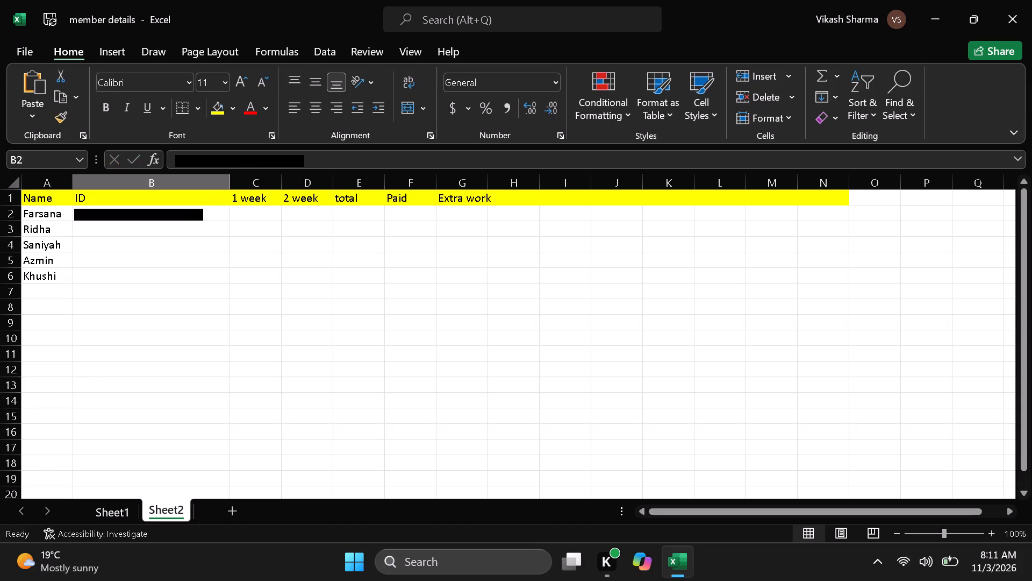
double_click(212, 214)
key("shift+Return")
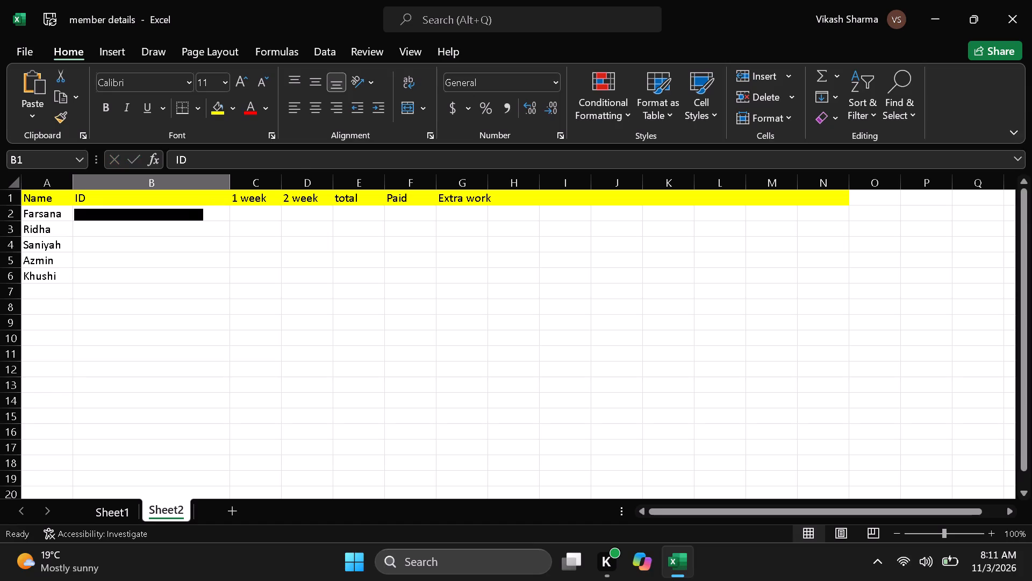
Add a trailing space after the email in ID cell B2.
double_click(212, 214)
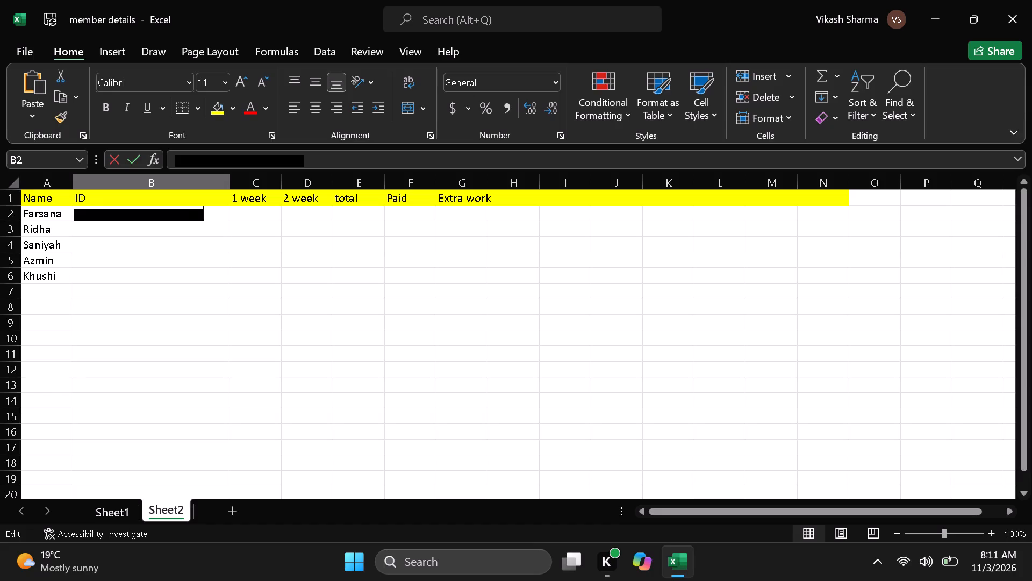
key("space")
key("ctrl+Left")
key("Right")
key("Right")
key("Right")
key("Right")
Clear the name Ridha from cell A3 in the Name column of Sheet2.
left_click(47, 232)
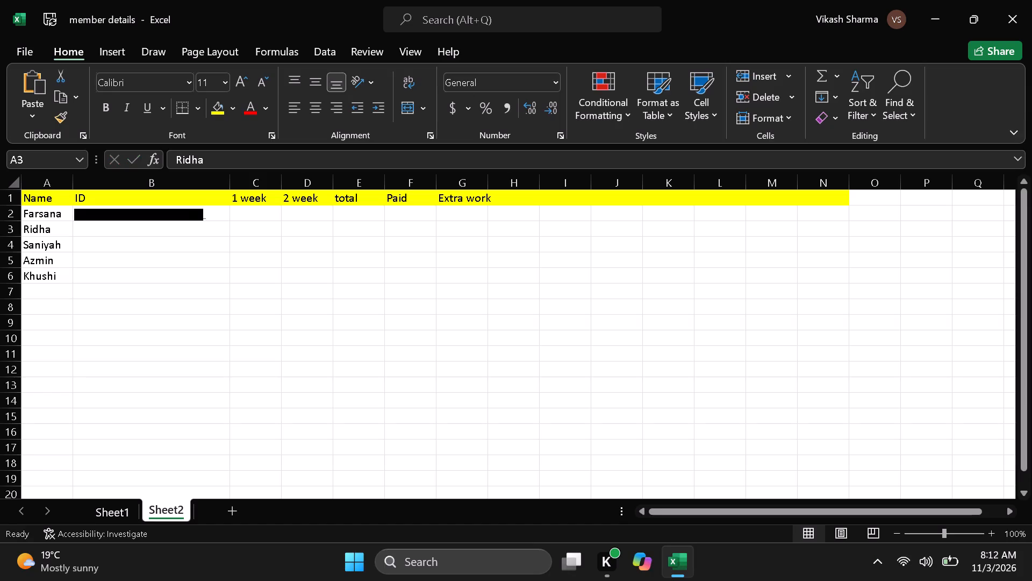
double_click(47, 232)
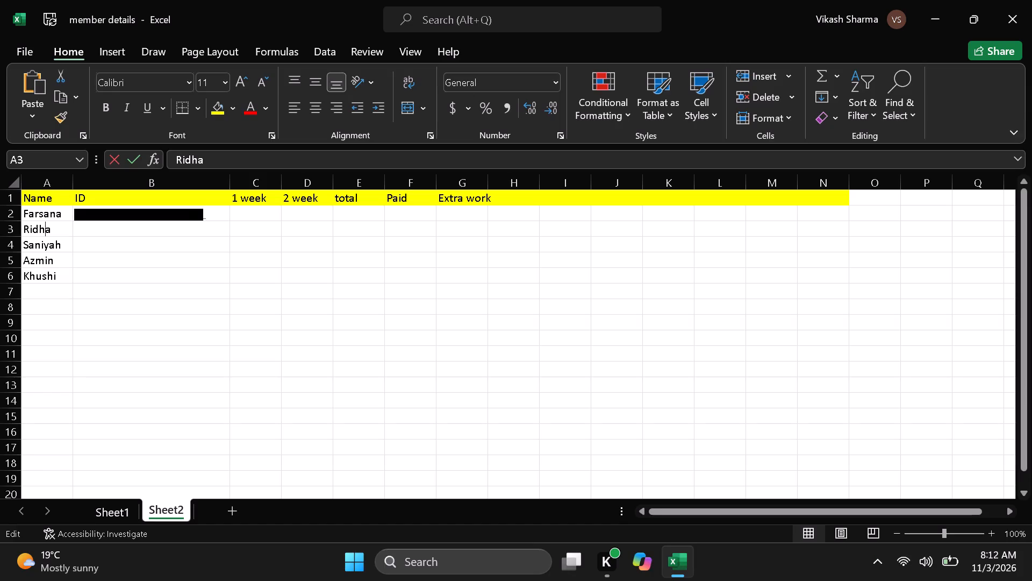
left_click(58, 229)
key("BackSpace")
key("BackSpace")
key("BackSpace")
key("BackSpace")
key("BackSpace")
key("BackSpace")
key("BackSpace")
key("BackSpace")
key("BackSpace")
key("BackSpace")
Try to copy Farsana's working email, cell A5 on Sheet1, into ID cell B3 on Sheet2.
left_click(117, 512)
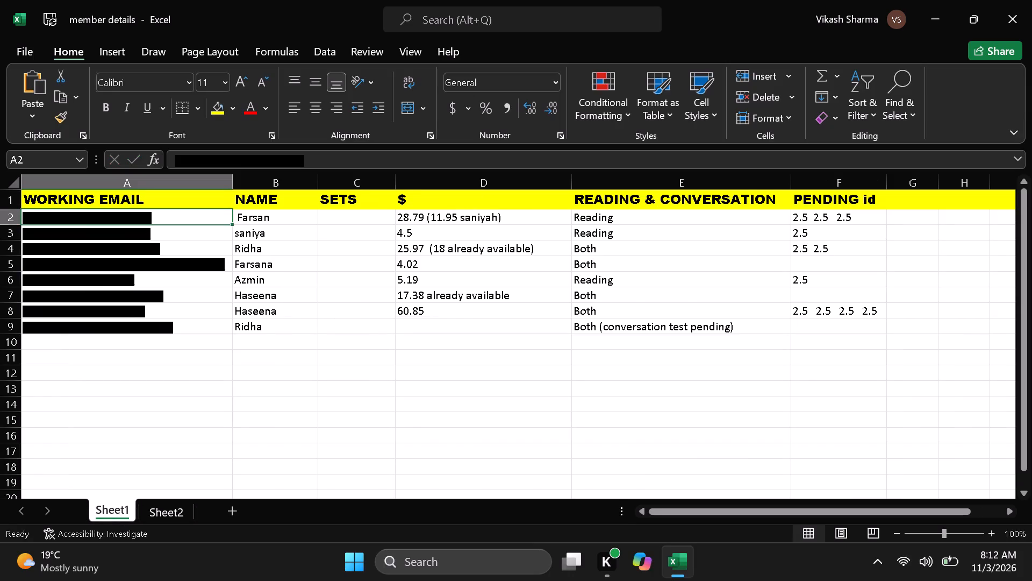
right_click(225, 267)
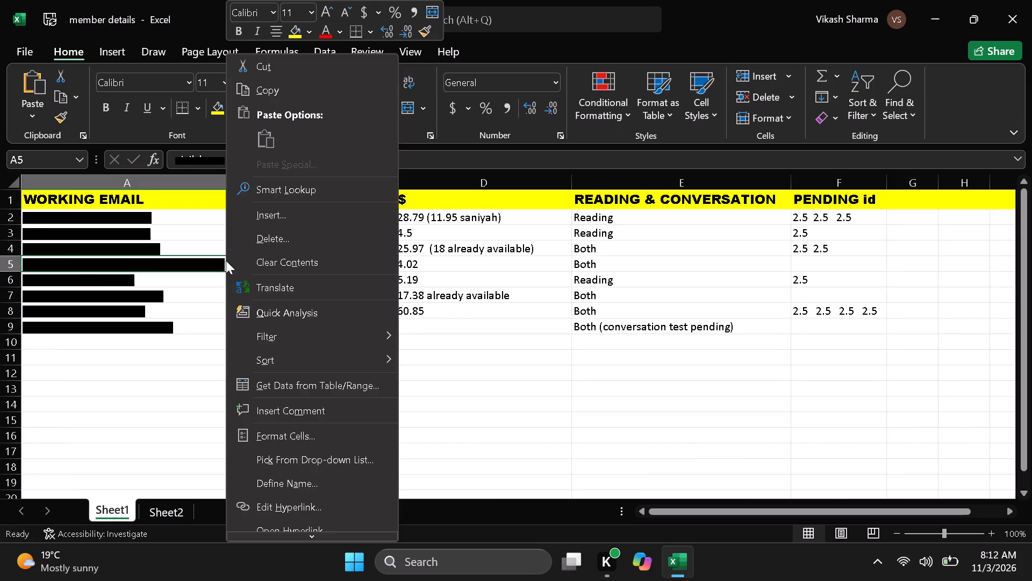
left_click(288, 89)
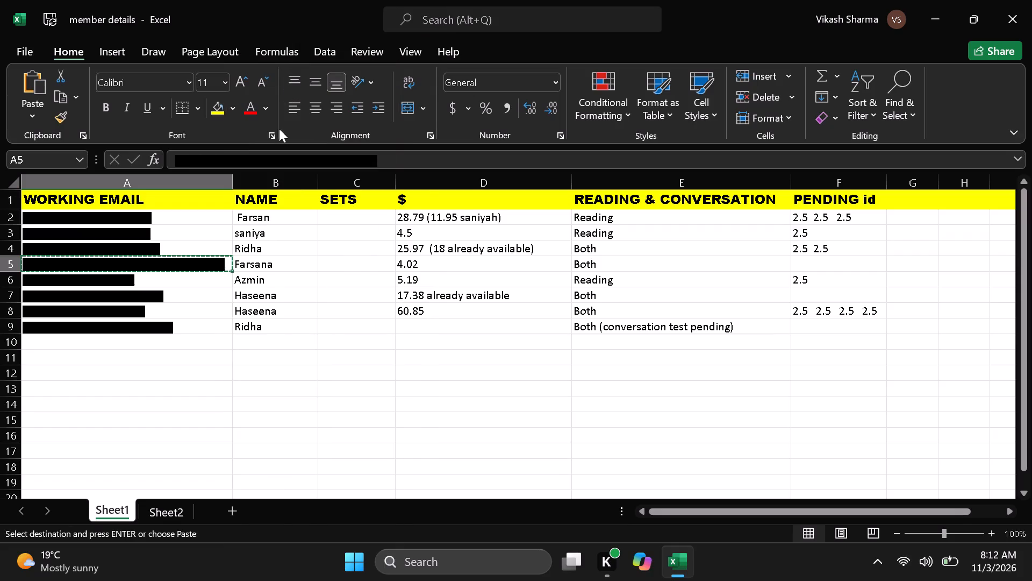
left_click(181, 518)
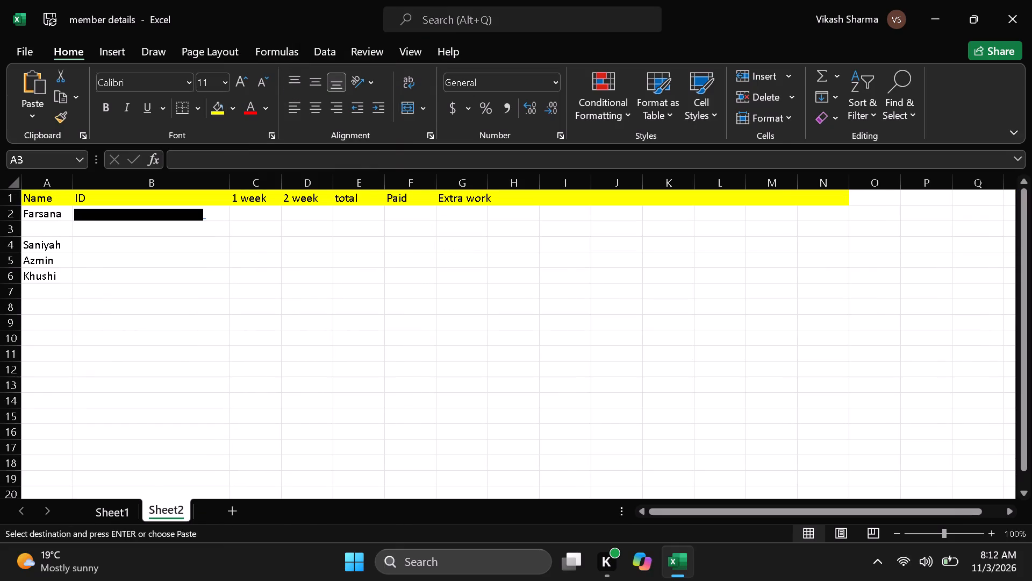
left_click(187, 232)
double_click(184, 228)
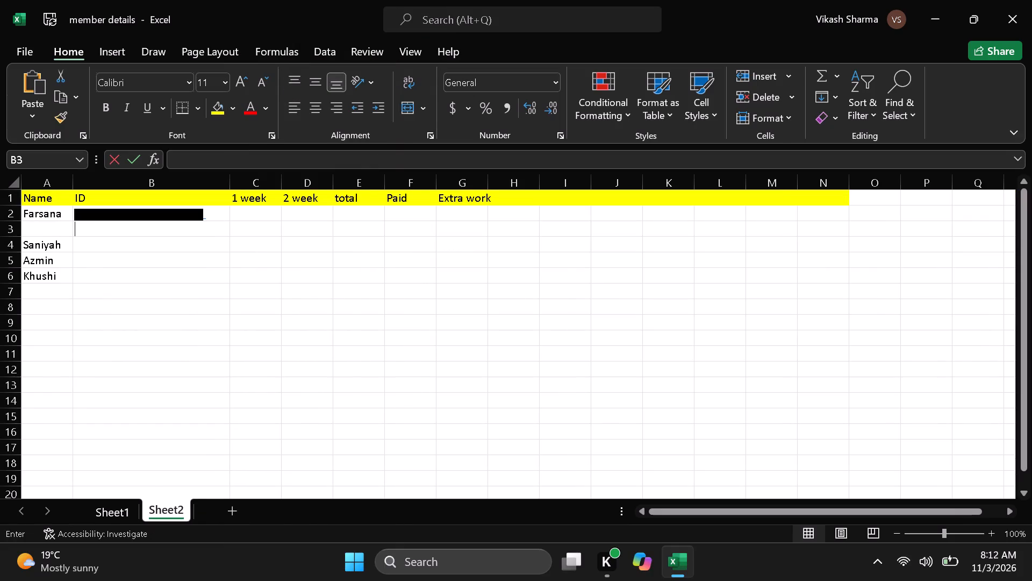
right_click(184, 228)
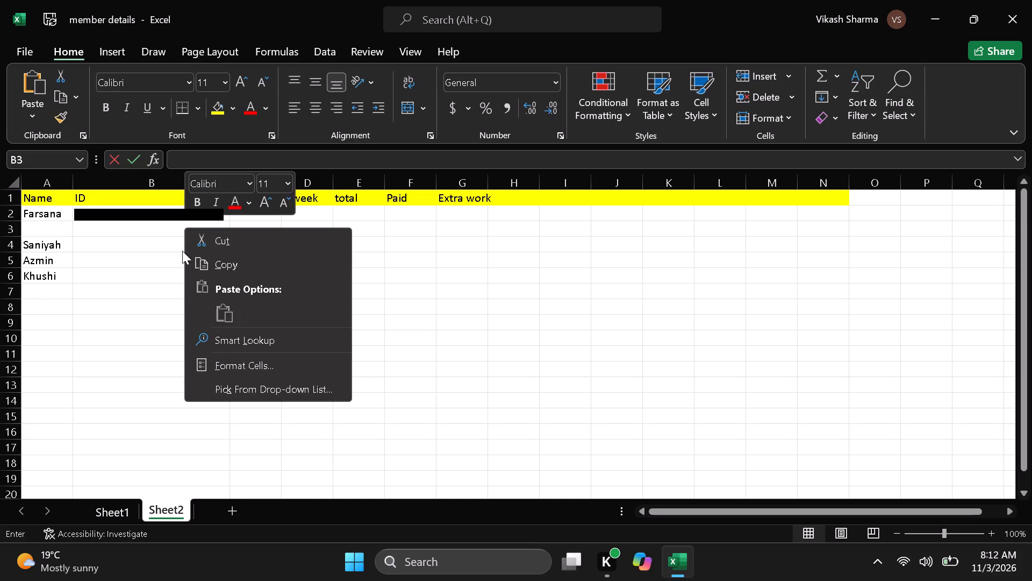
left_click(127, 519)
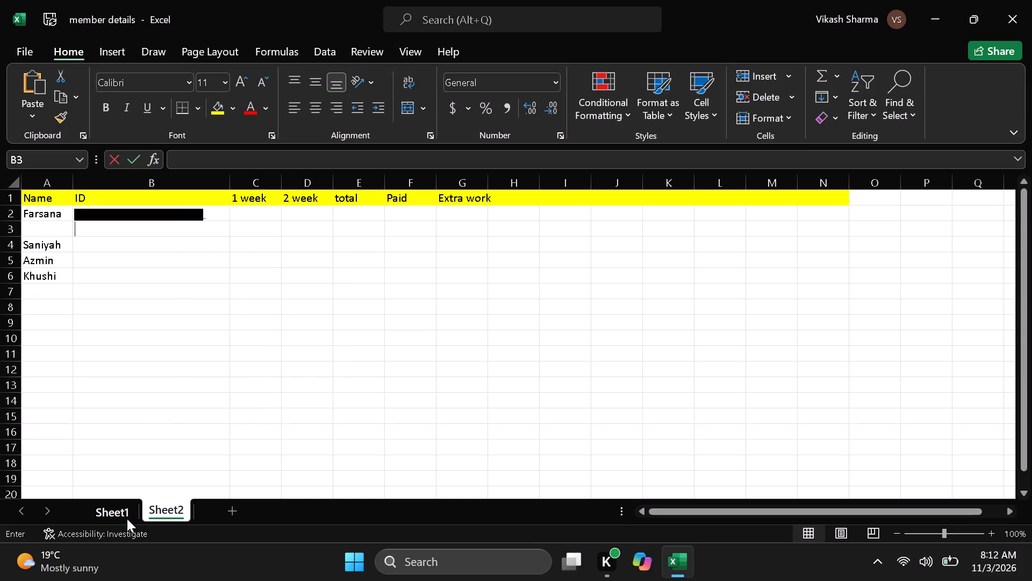
Copy Farsana's working email from cell A5 on Sheet1 and paste it into ID cell B3 on Sheet2, dismissing any message.
double_click(122, 508)
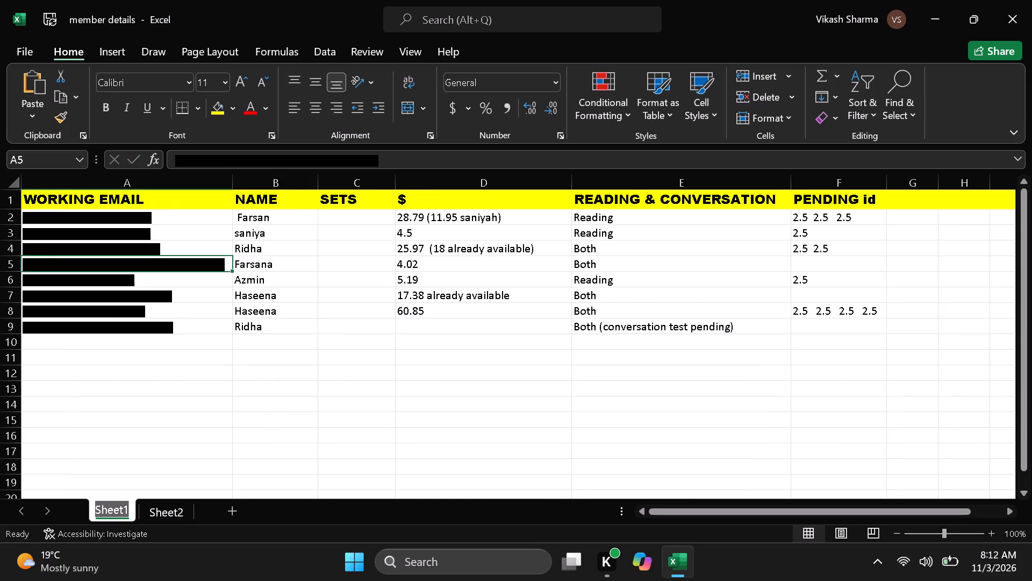
right_click(189, 261)
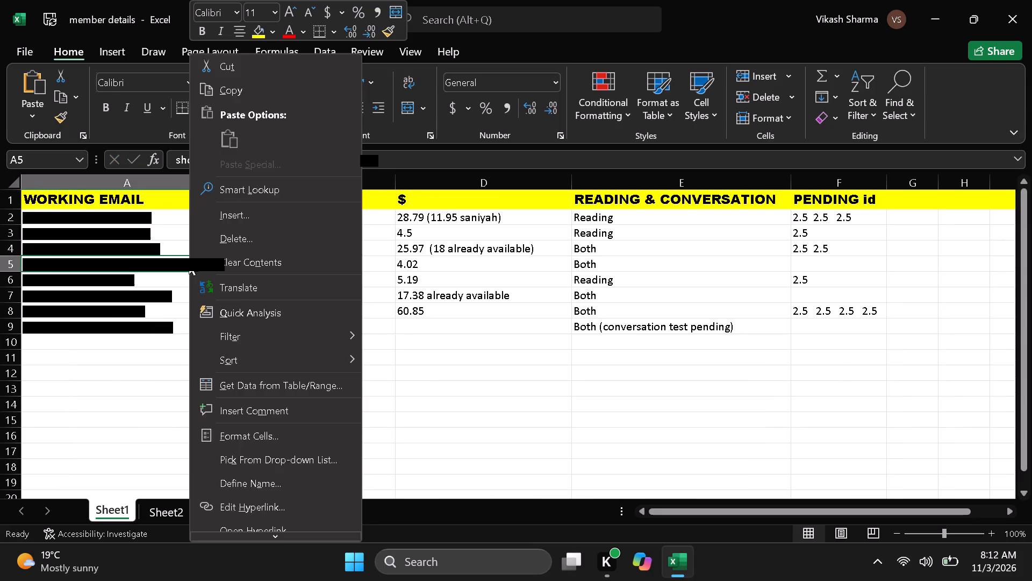
left_click(256, 93)
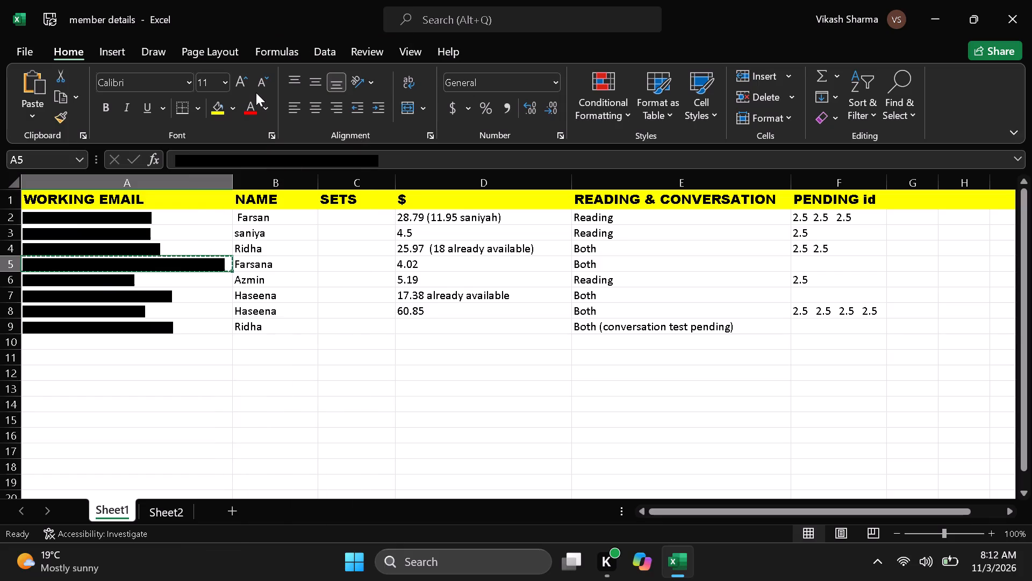
left_click(168, 508)
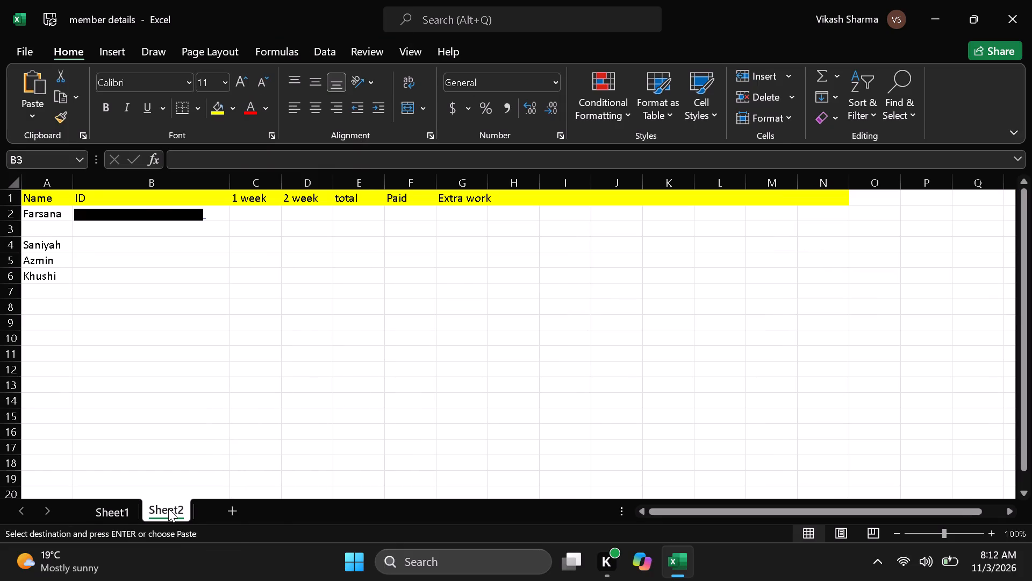
right_click(149, 226)
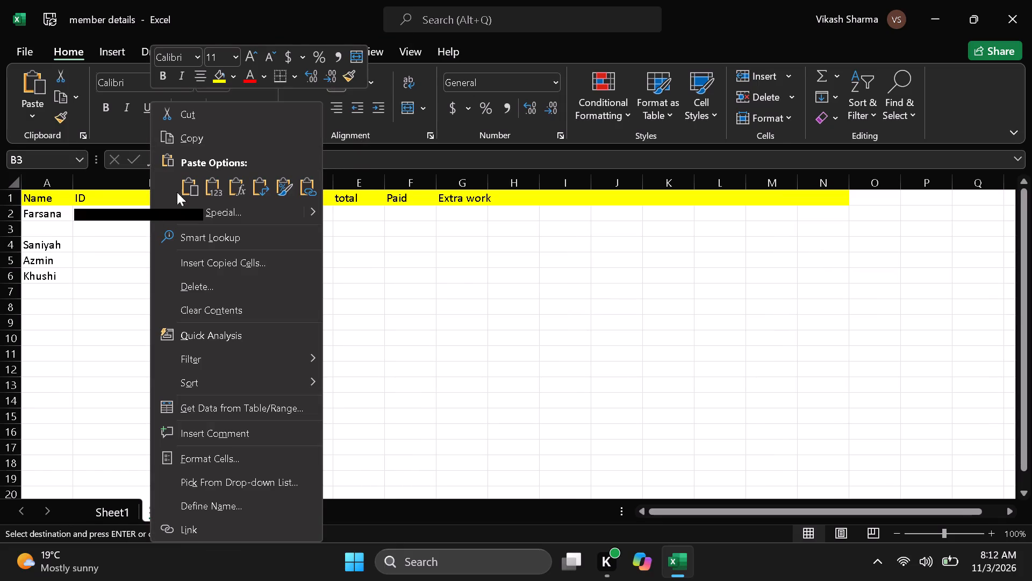
left_click(195, 181)
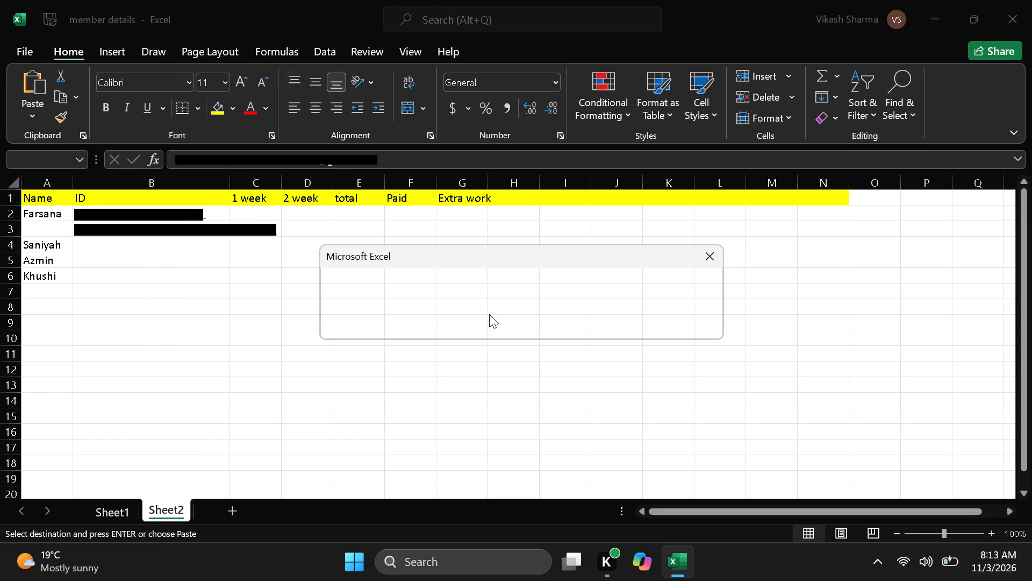
left_click(509, 318)
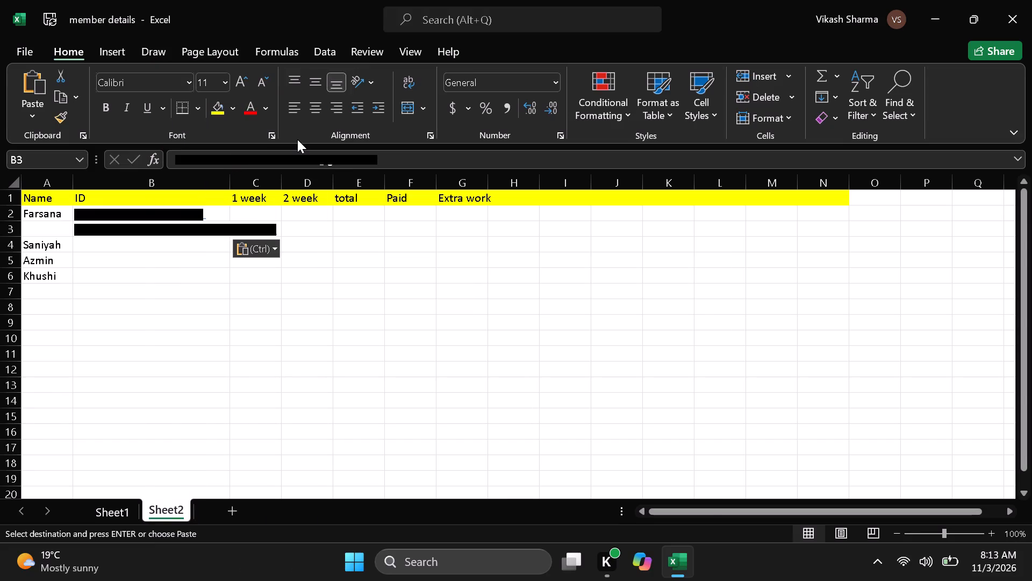
key("Return")
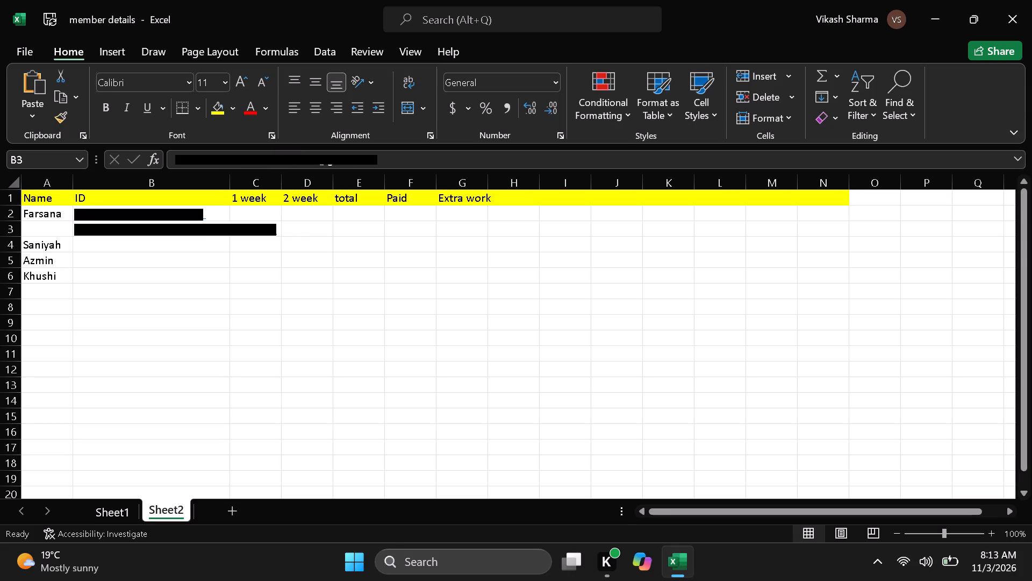
Widen the ID column (B) on Sheet2 by about a third so the longer email fits.
left_click_drag(227, 187, 279, 183)
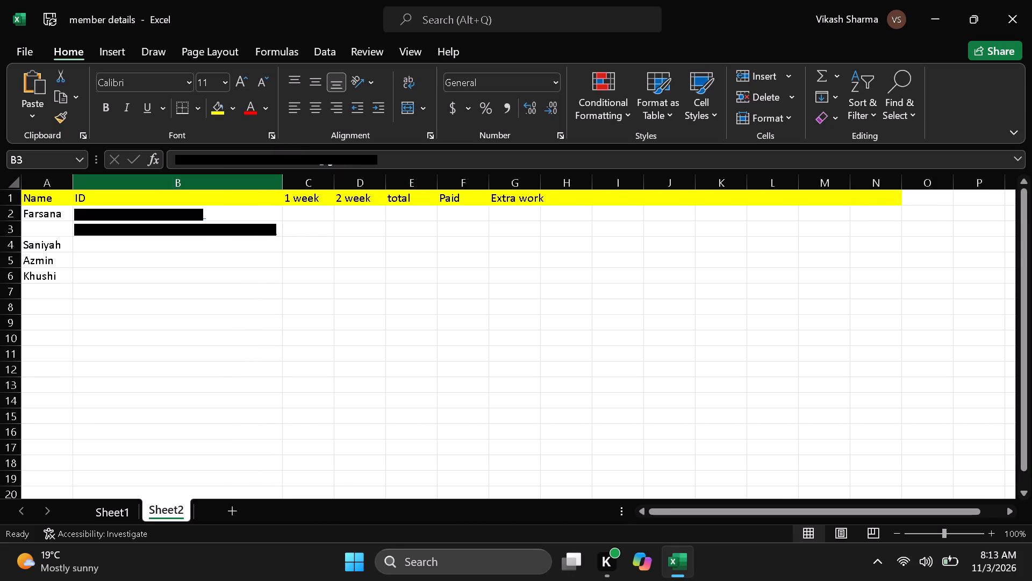
Clear the name Saniyah from cell A4 in the Name column of Sheet2.
left_click(67, 243)
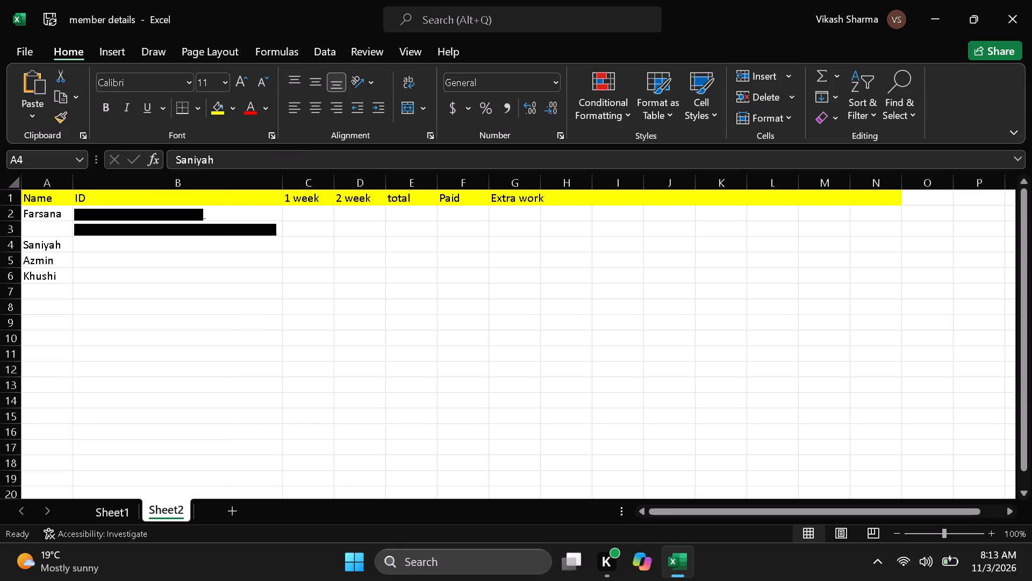
double_click(59, 245)
double_click(59, 245)
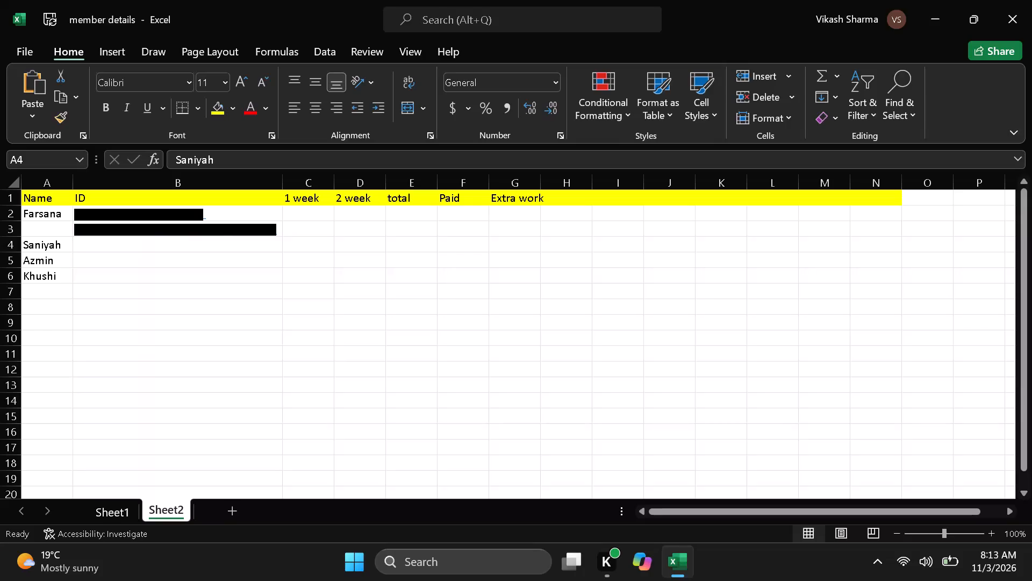
key("BackSpace")
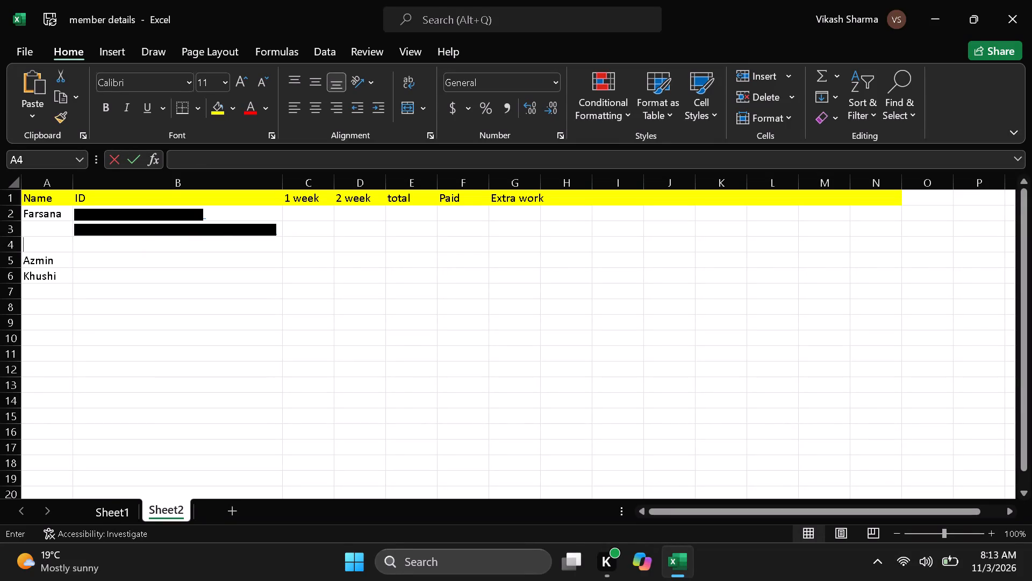
left_click(84, 260)
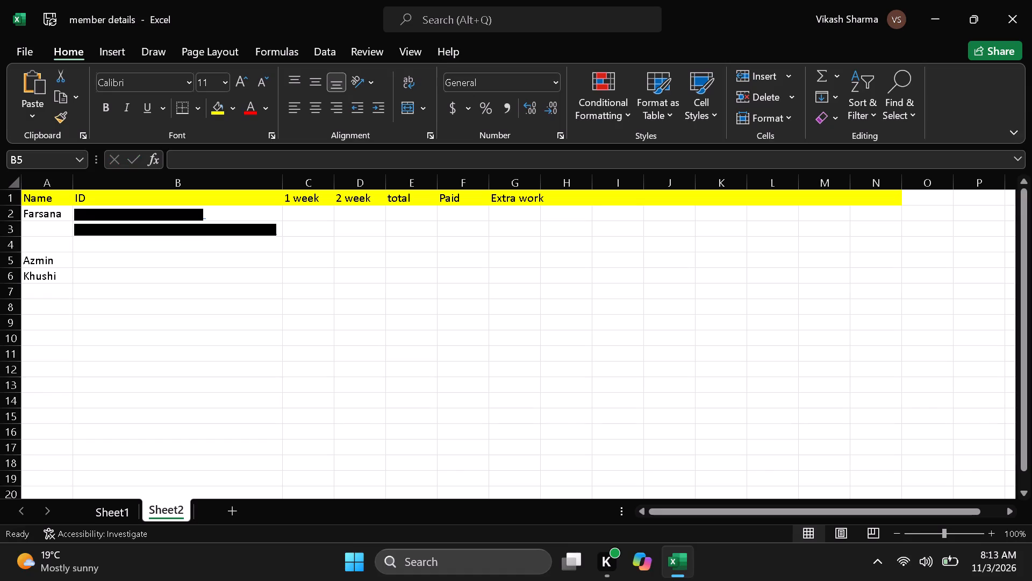
Copy Azmin's working email from cell A6 on Sheet1 and paste it into ID cell B5 on Sheet2, dismissing any message.
left_click(84, 260)
double_click(84, 260)
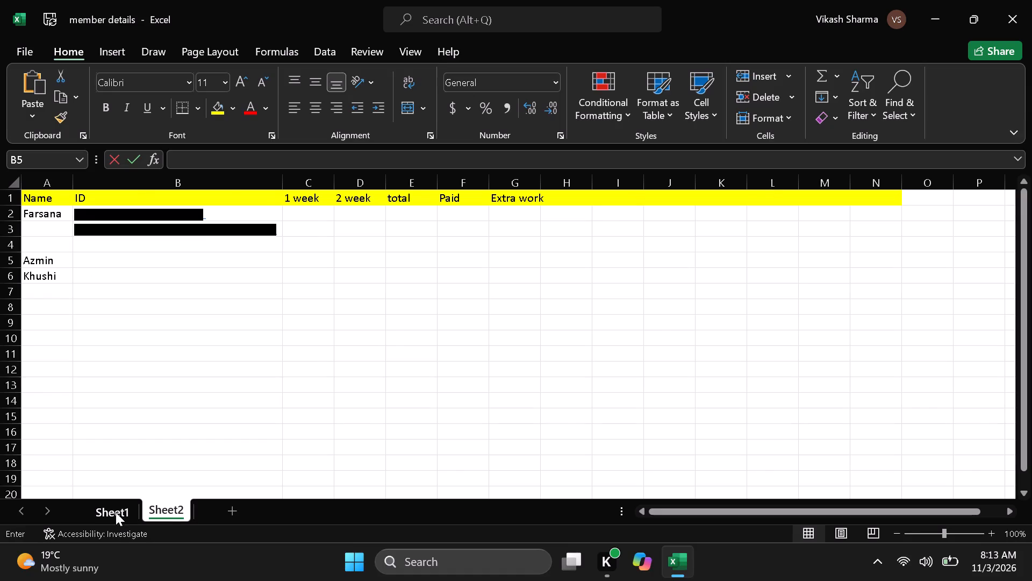
left_click(116, 512)
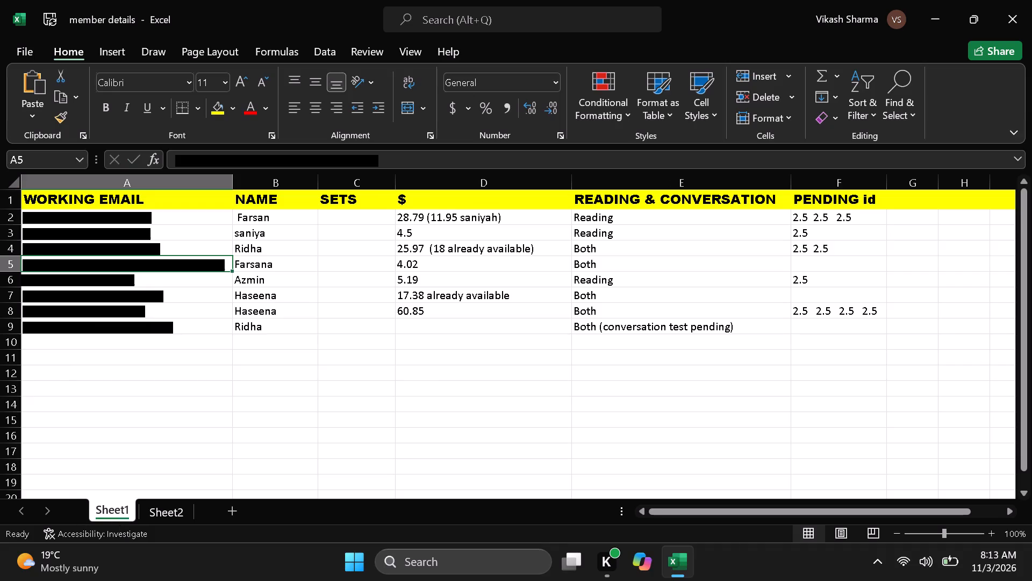
left_click(135, 280)
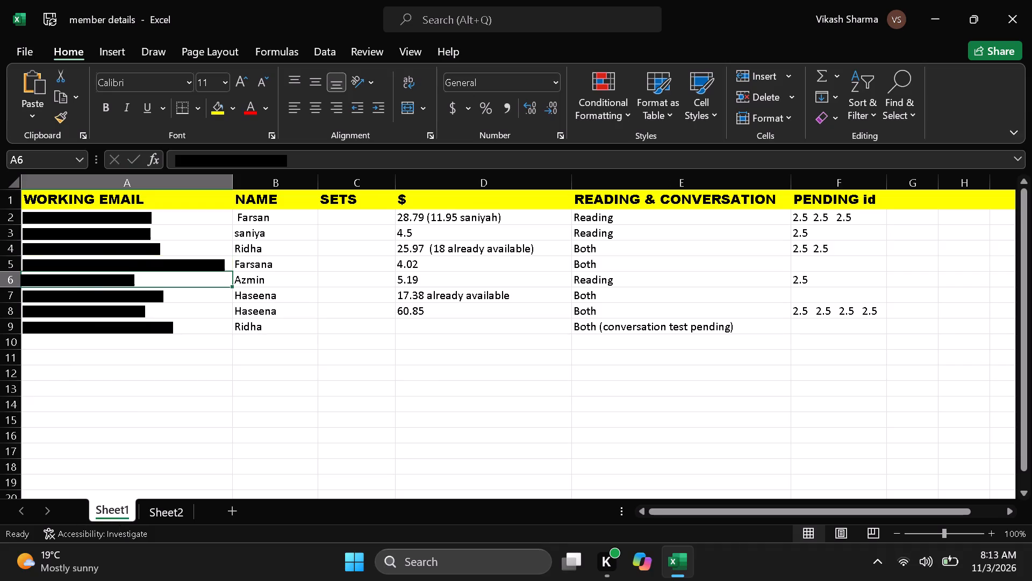
right_click(135, 280)
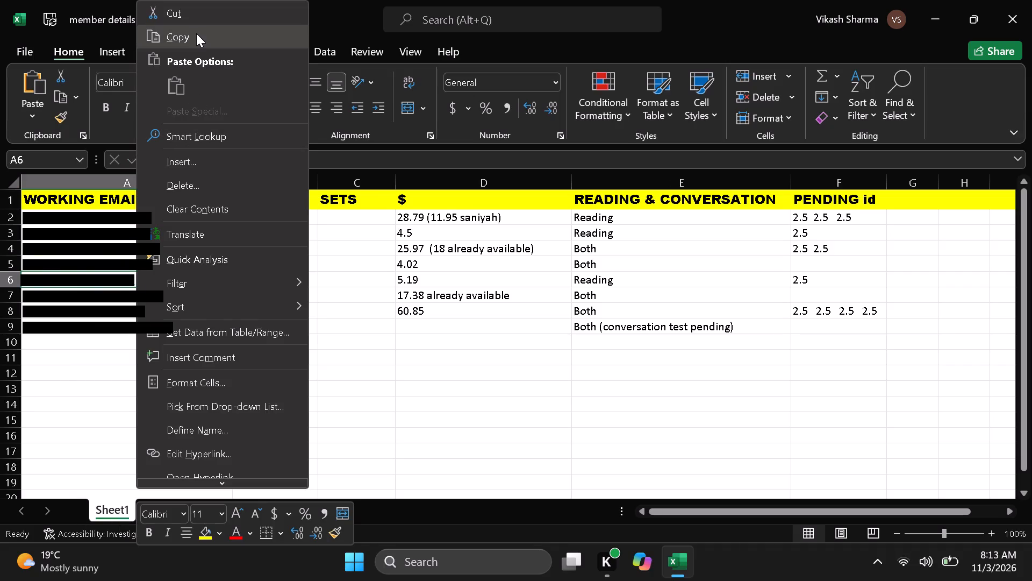
left_click(196, 33)
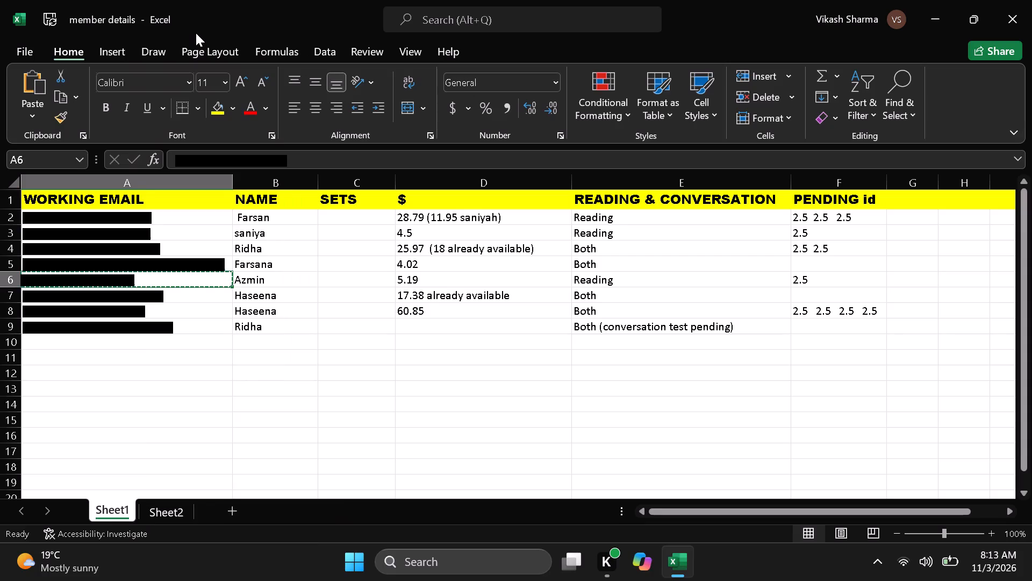
right_click(161, 279)
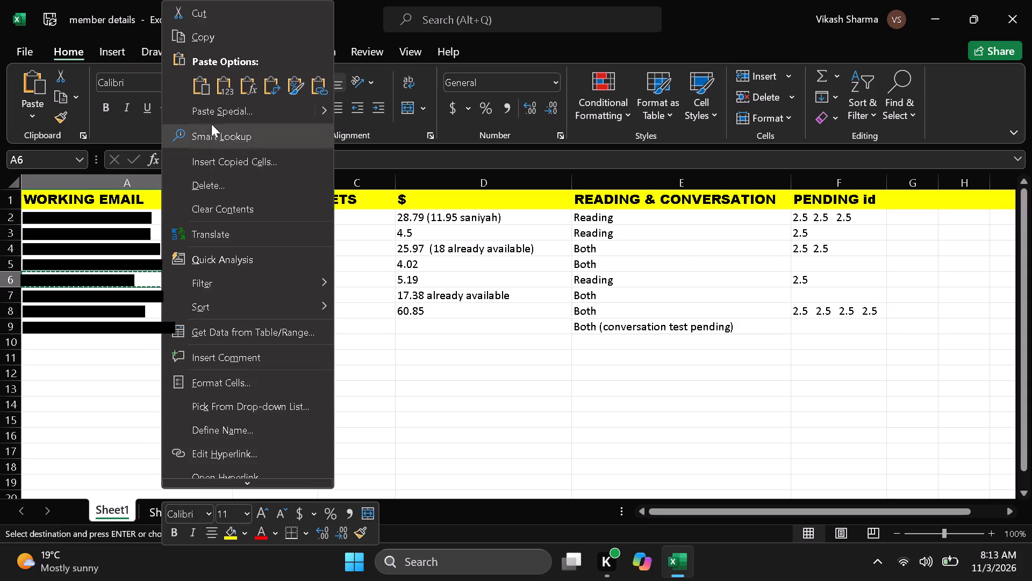
left_click(218, 31)
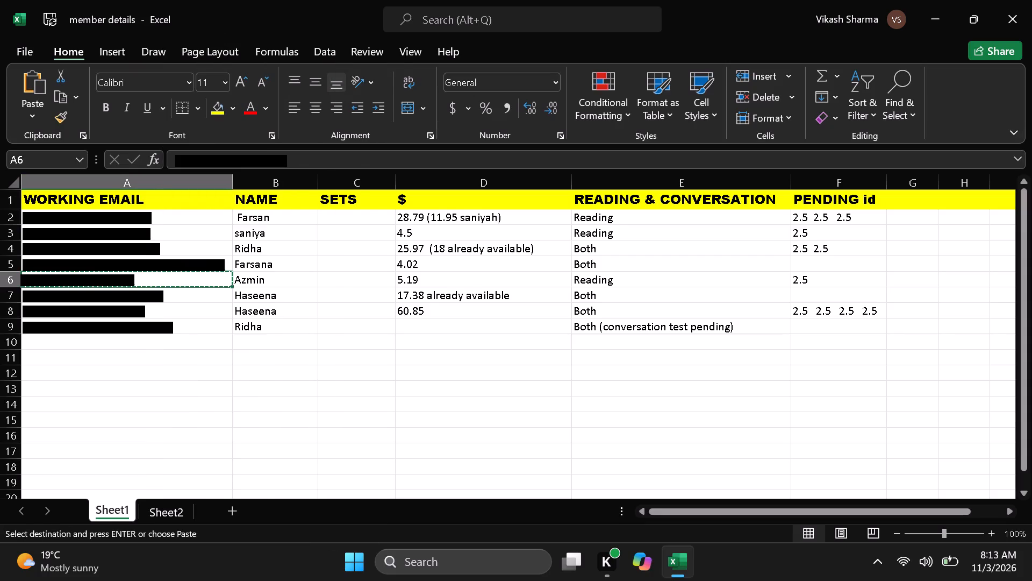
double_click(161, 515)
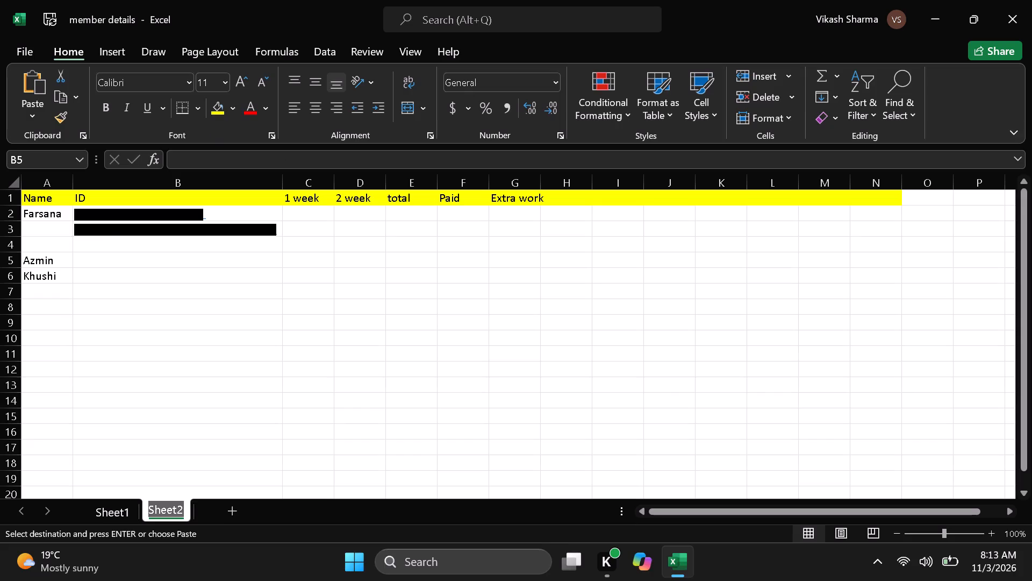
left_click(123, 266)
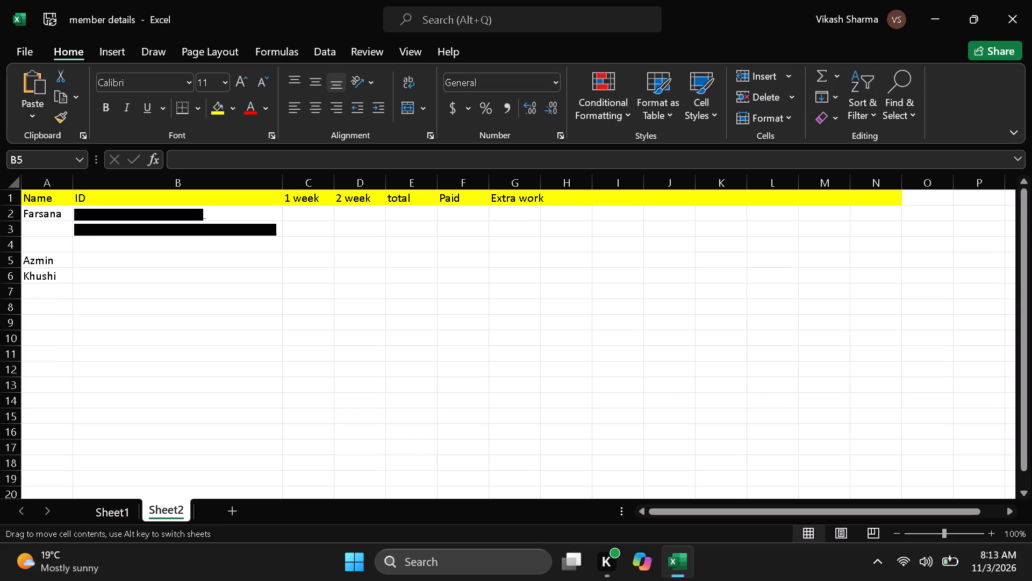
right_click(120, 263)
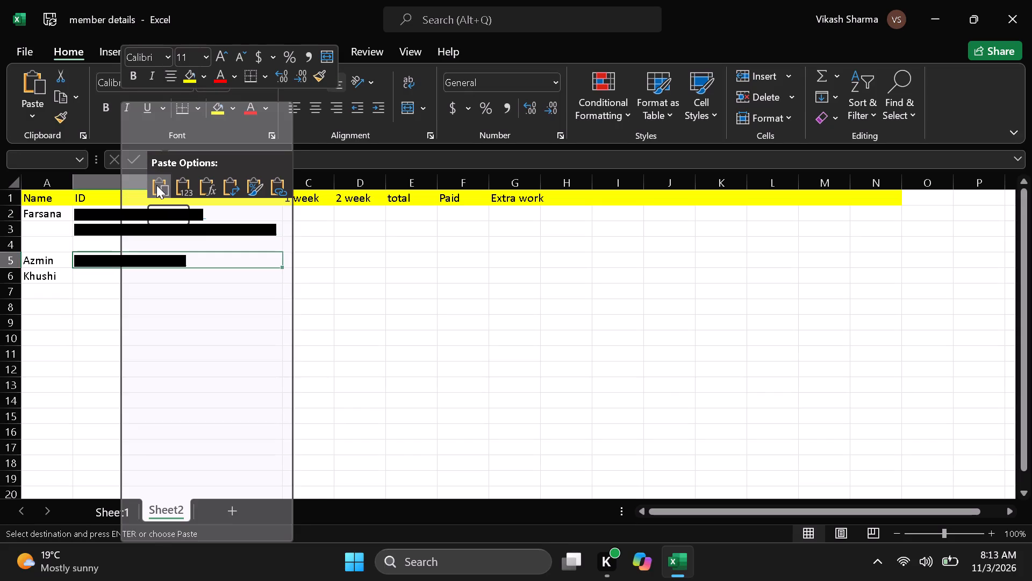
left_click(156, 185)
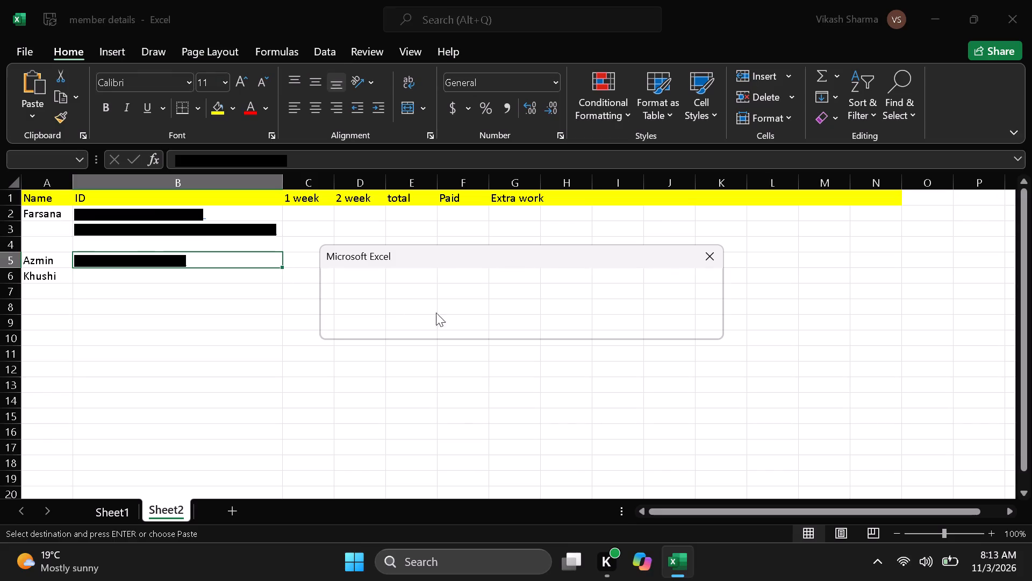
left_click(505, 320)
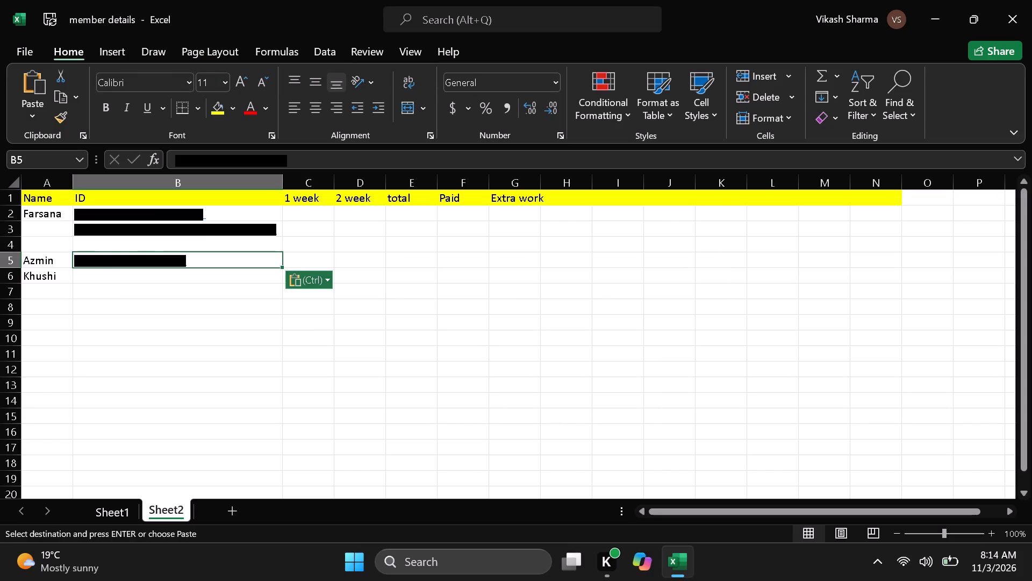
Clear the name Khushi from cell A6 in the Name column of Sheet2.
left_click(54, 279)
key("BackSpace")
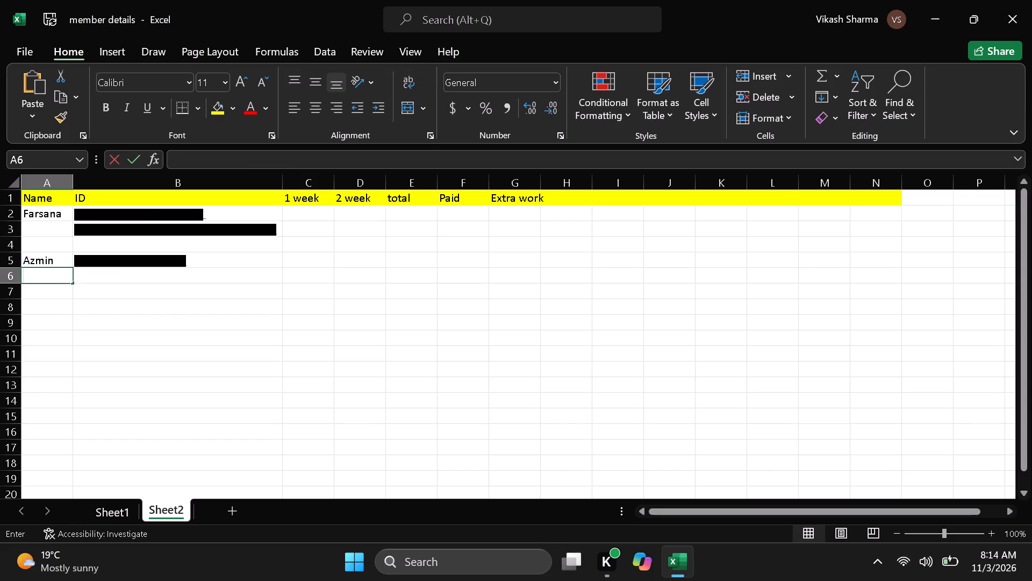
key("Down")
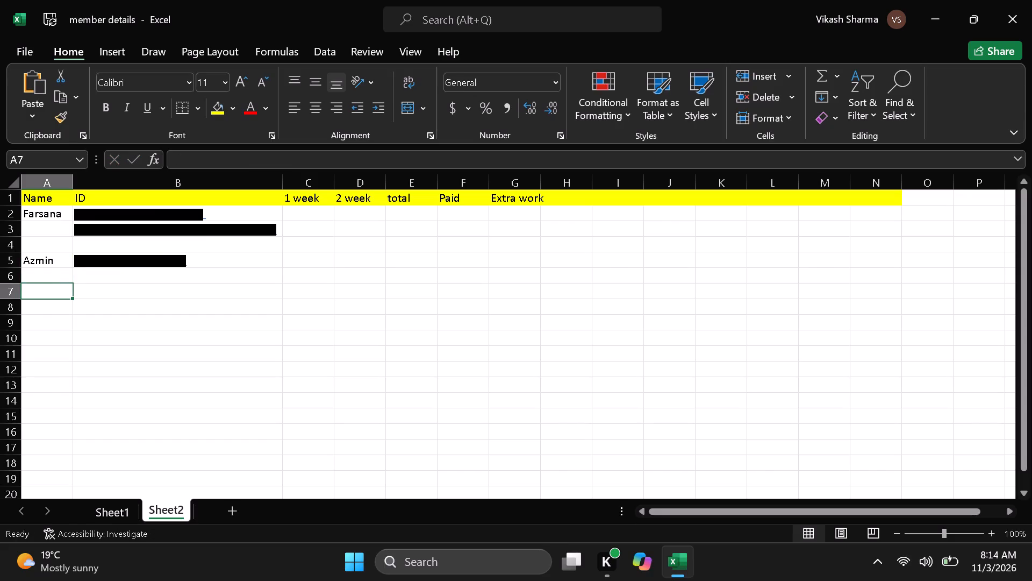
key("Down")
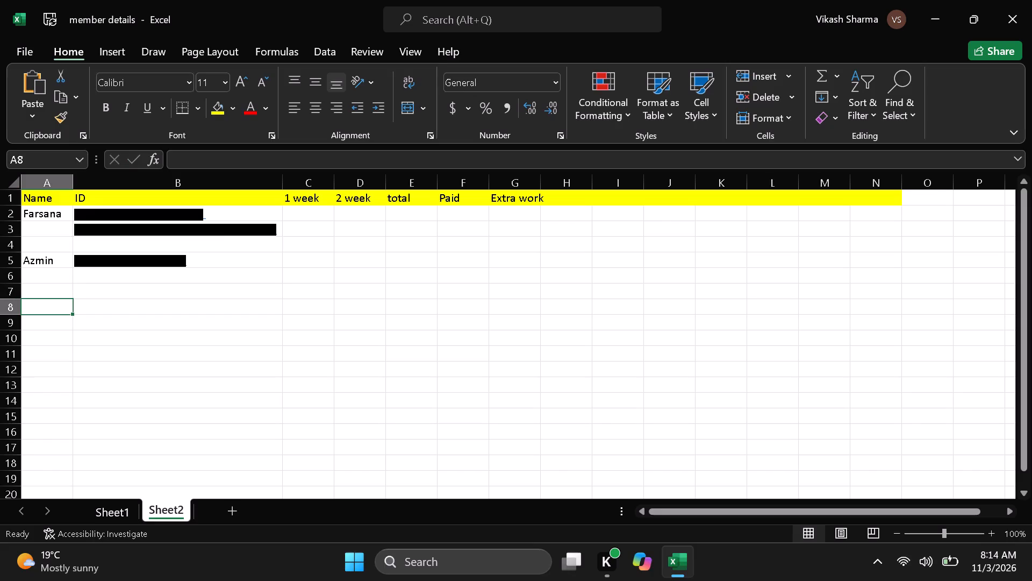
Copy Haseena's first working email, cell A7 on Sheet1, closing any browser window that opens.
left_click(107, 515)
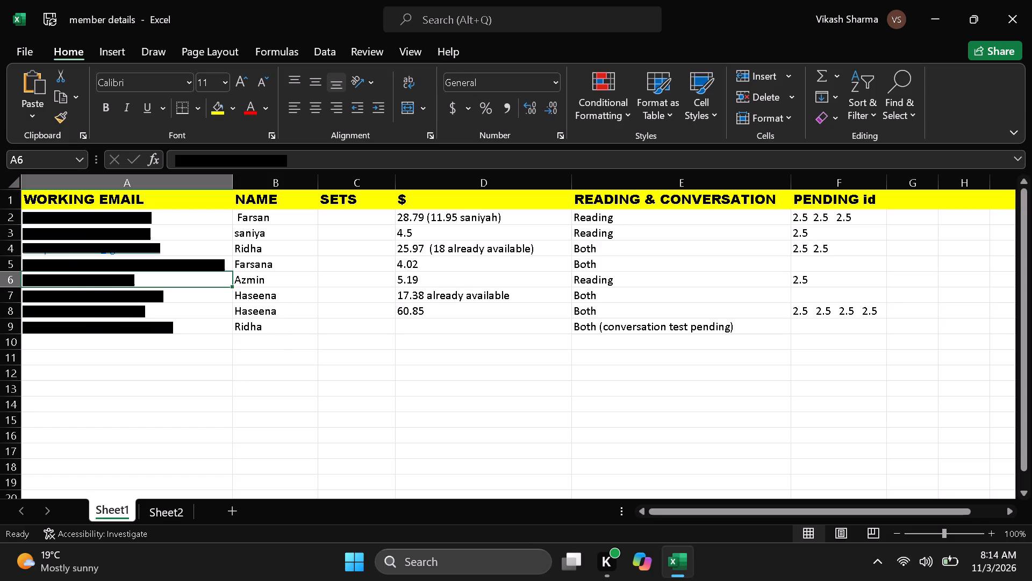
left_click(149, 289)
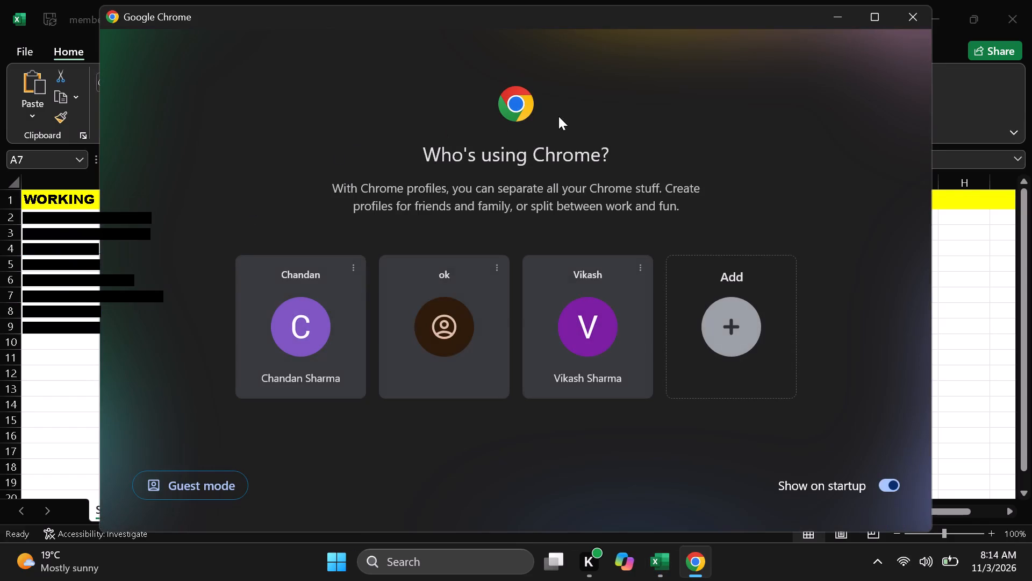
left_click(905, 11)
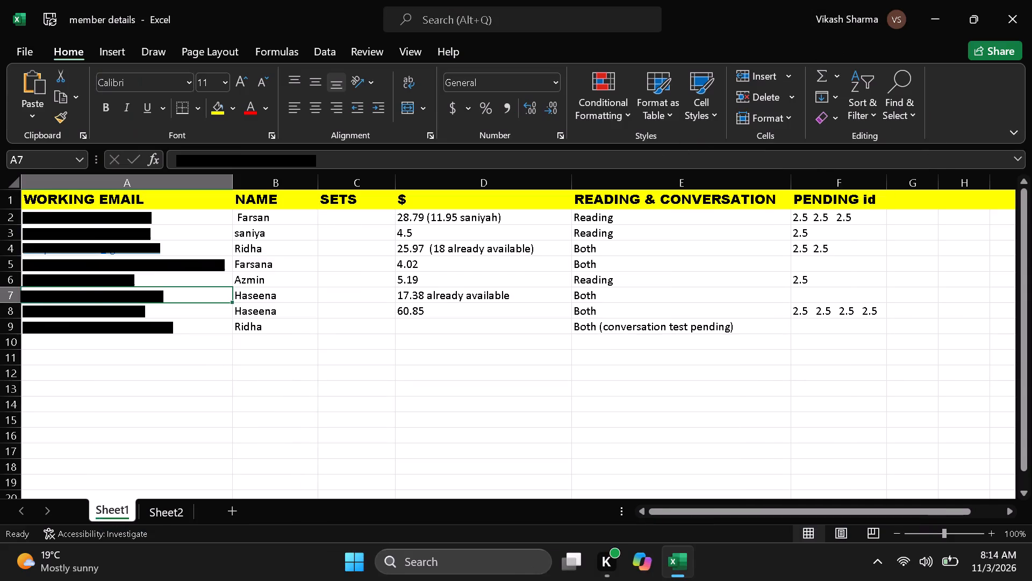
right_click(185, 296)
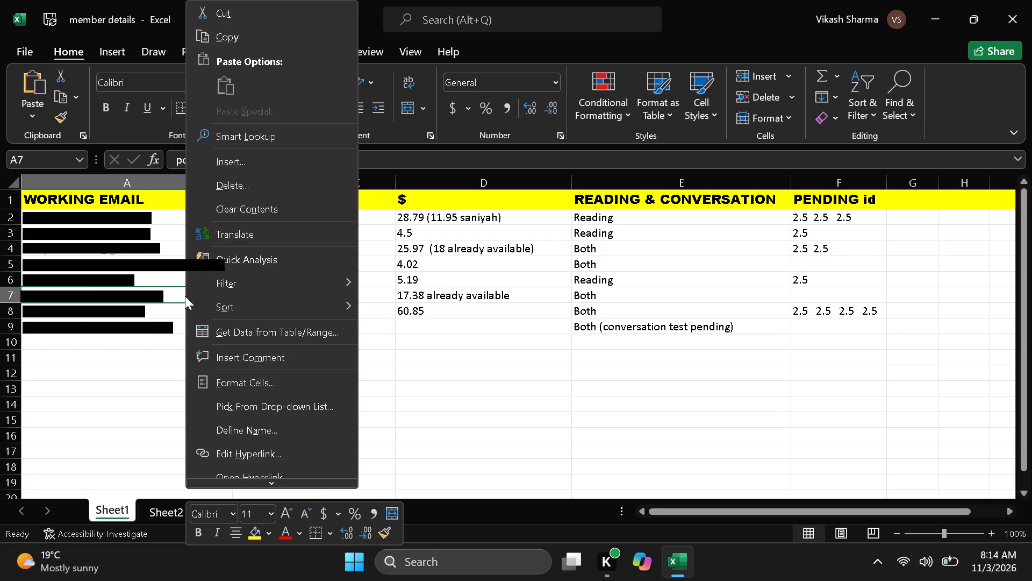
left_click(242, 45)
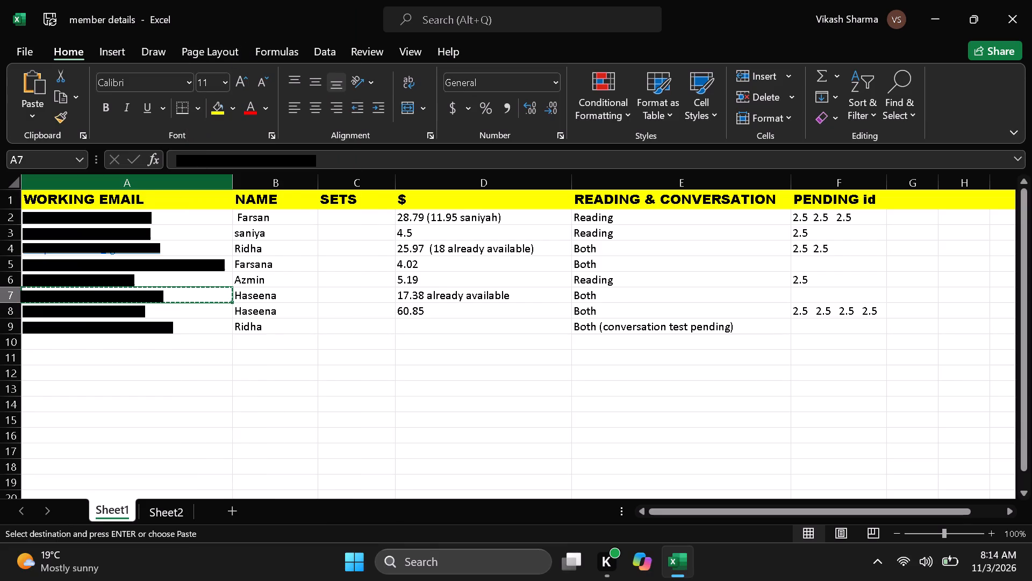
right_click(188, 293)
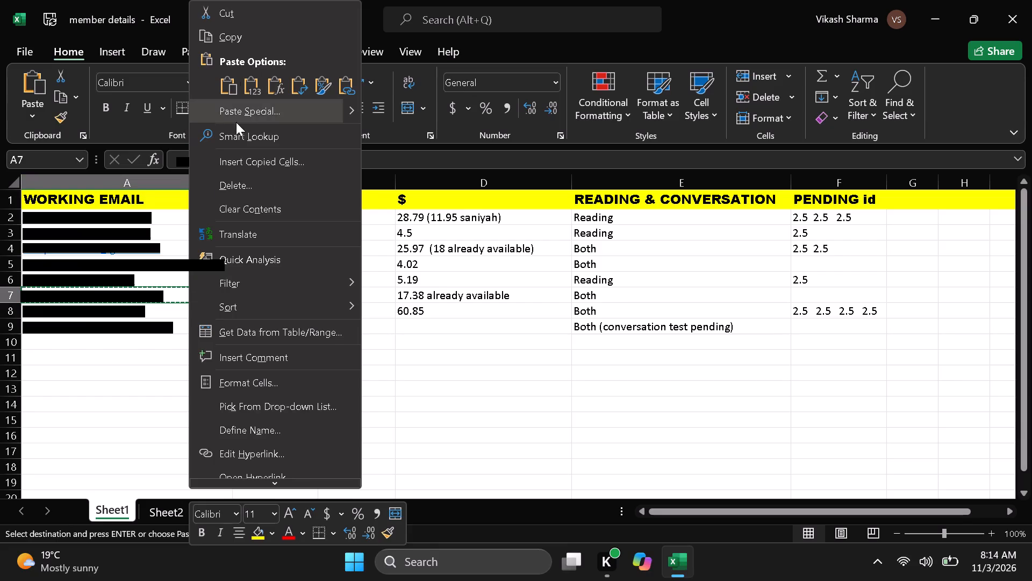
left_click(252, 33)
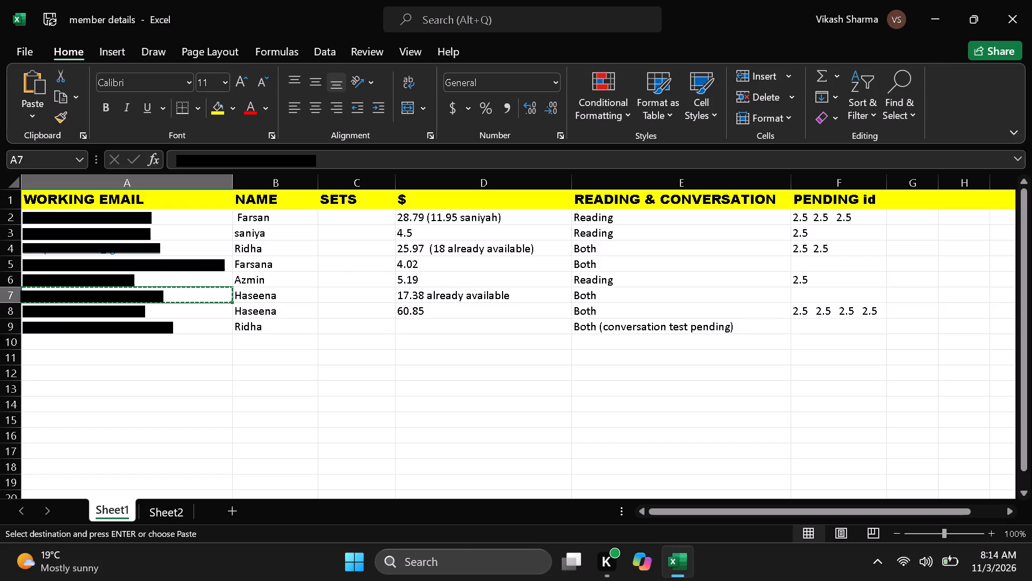
Enter the name Haseena in cell A8 of the Name column on Sheet2.
left_click(157, 505)
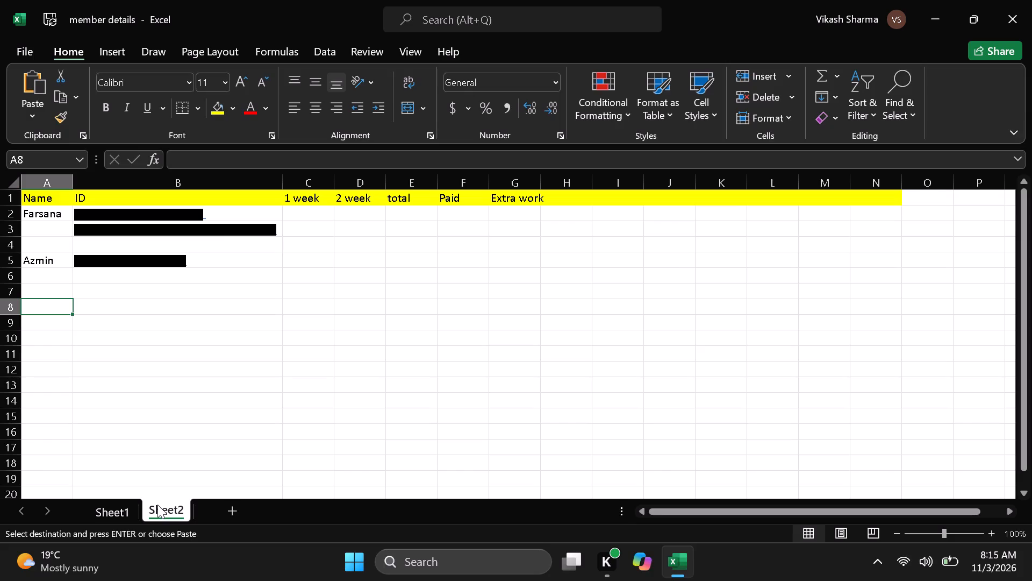
type("ha")
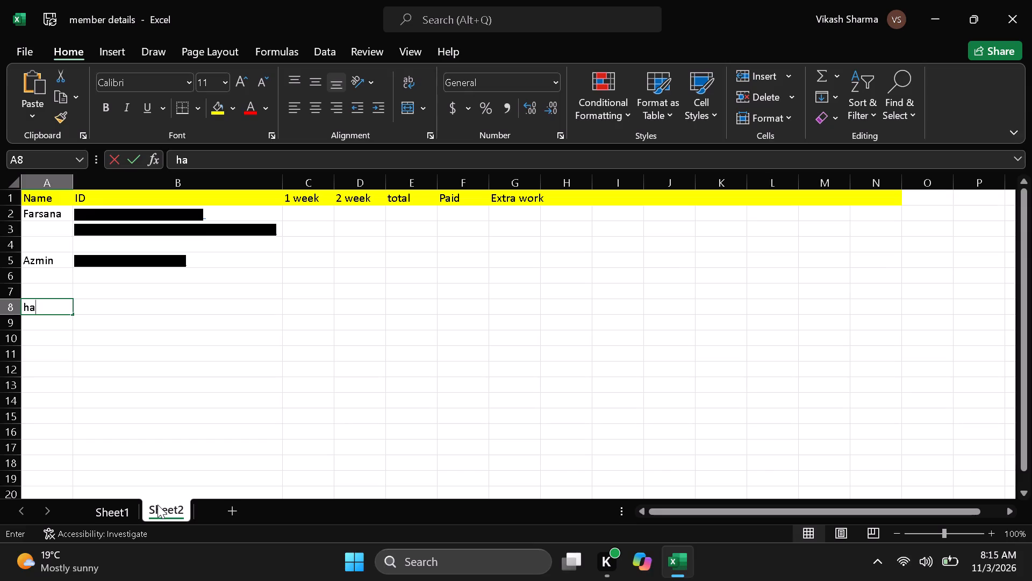
key("BackSpace")
key("BackSpace")
key("h")
key("a")
key("s")
type("eena")
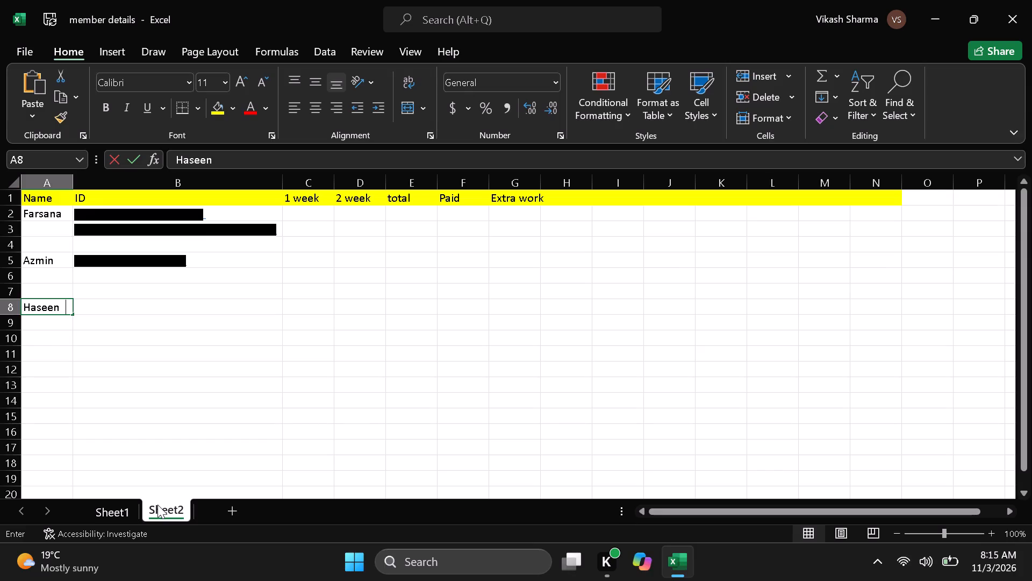
left_click(154, 311)
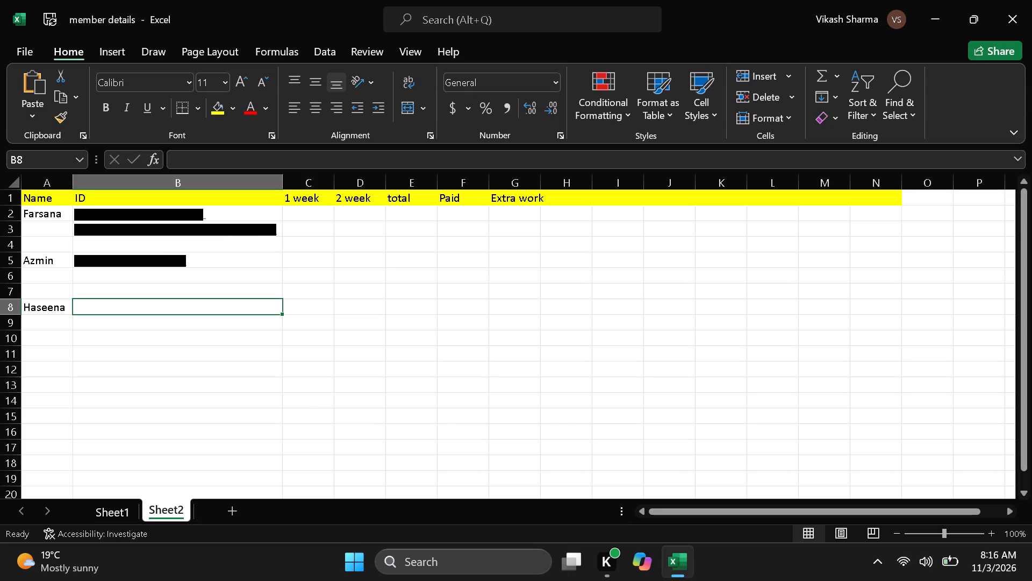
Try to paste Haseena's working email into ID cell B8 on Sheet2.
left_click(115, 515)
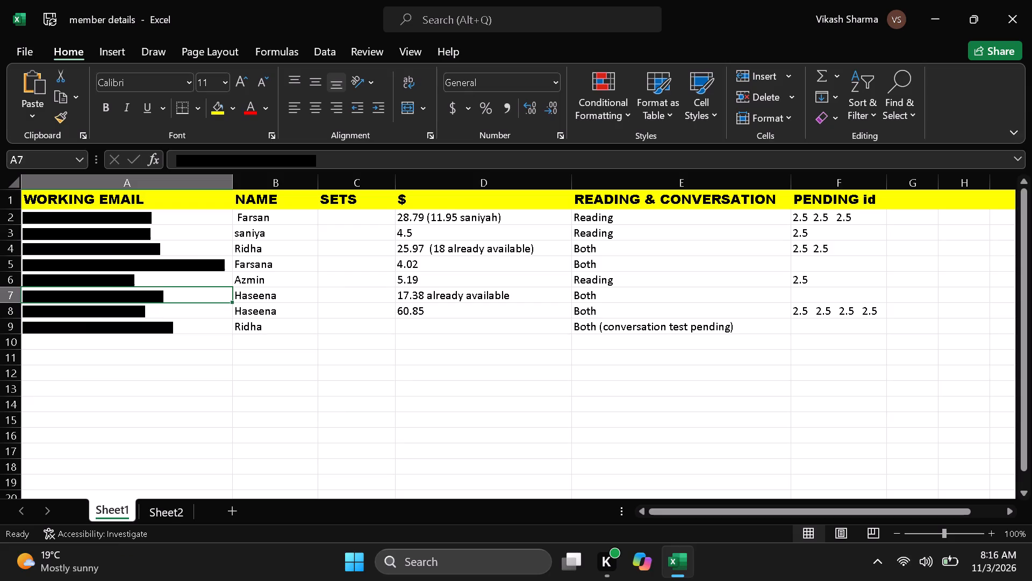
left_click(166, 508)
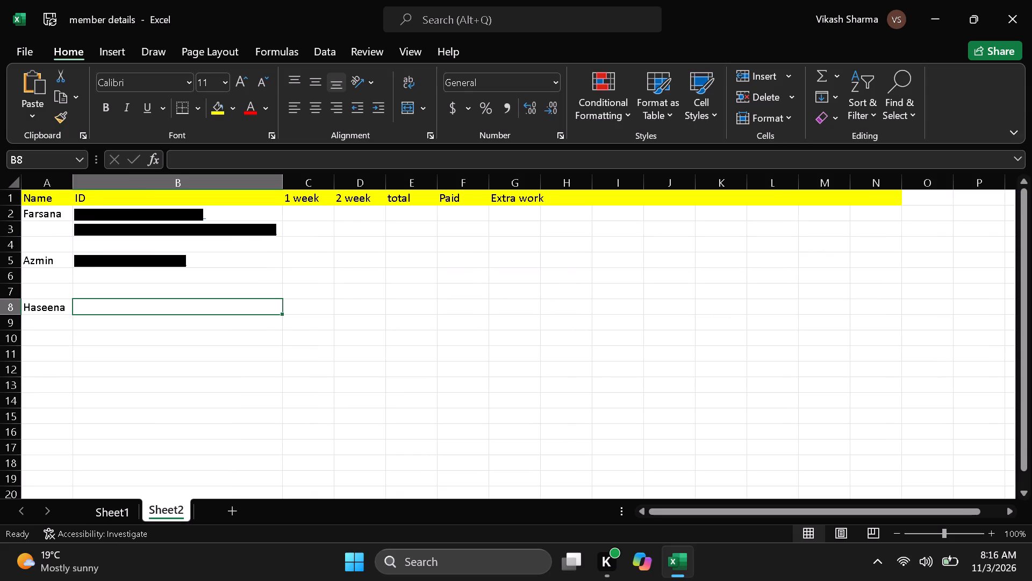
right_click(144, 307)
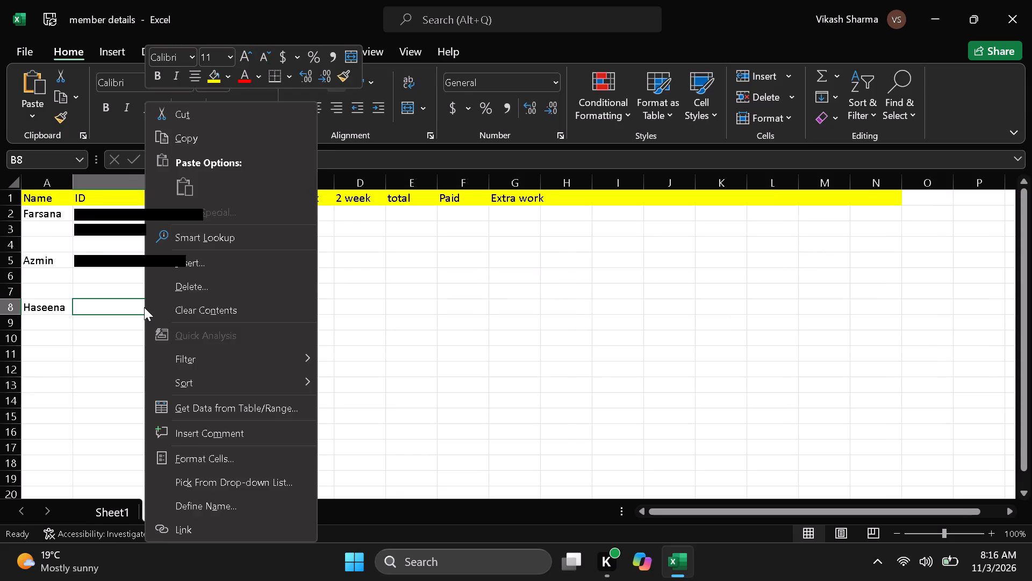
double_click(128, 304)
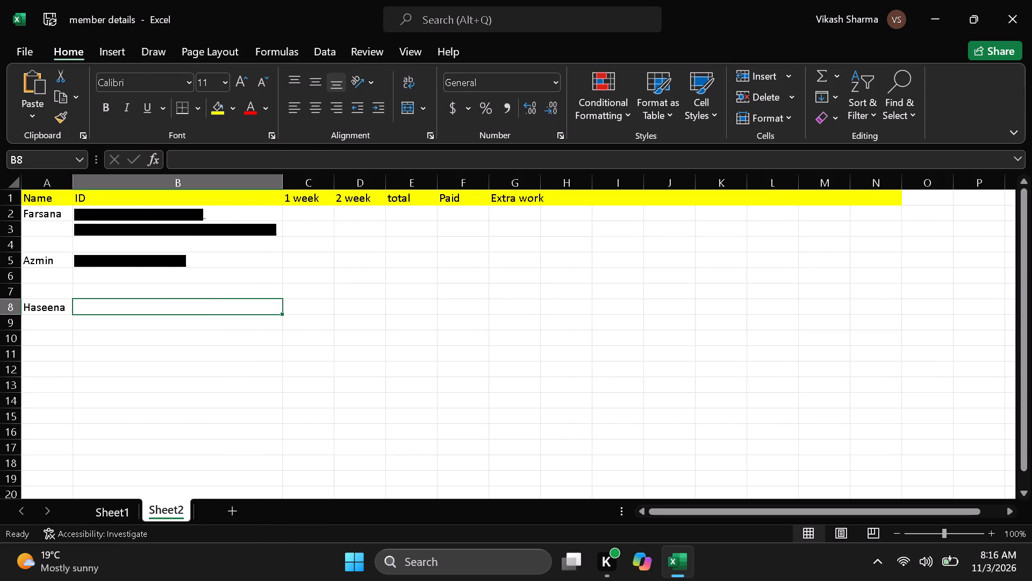
Copy Haseena's working email from cell A7 on Sheet1 into ID cell B8 on Sheet2.
left_click(117, 513)
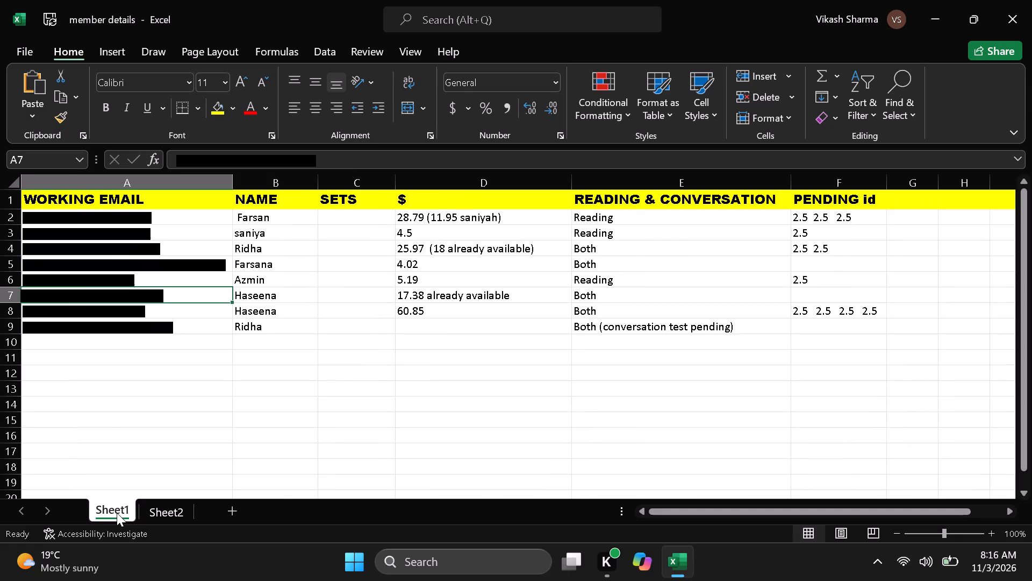
right_click(189, 297)
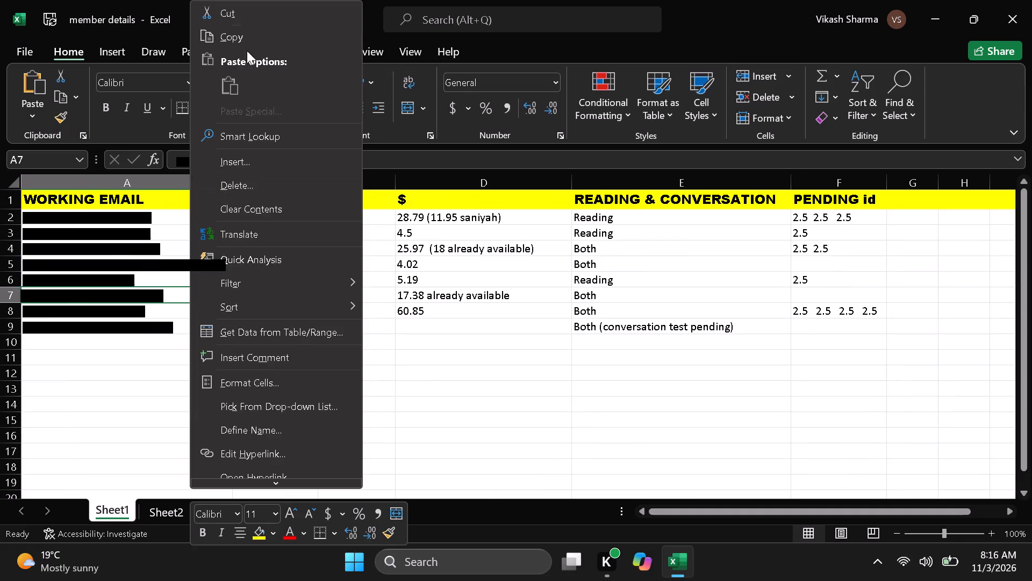
left_click(251, 34)
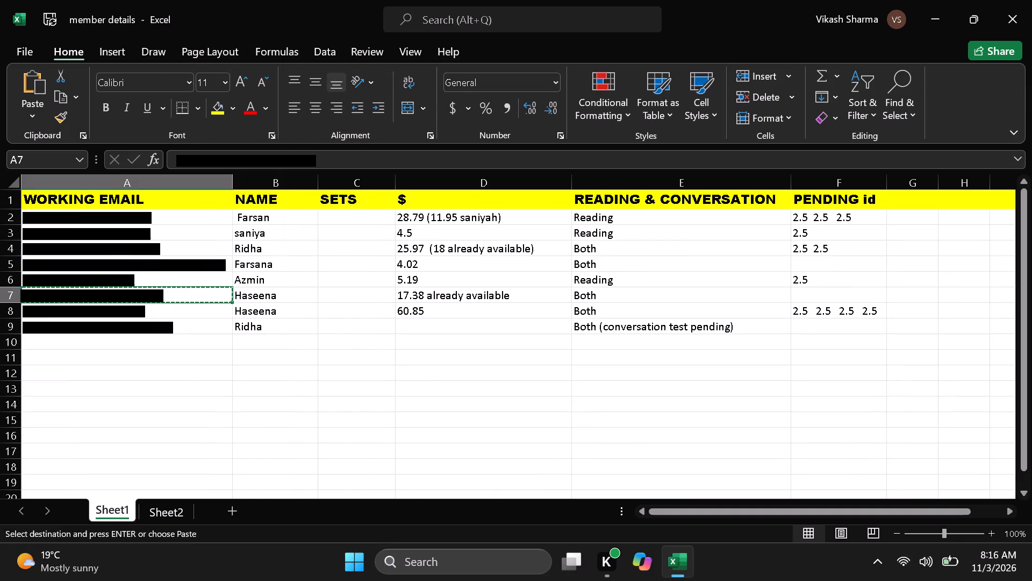
right_click(189, 296)
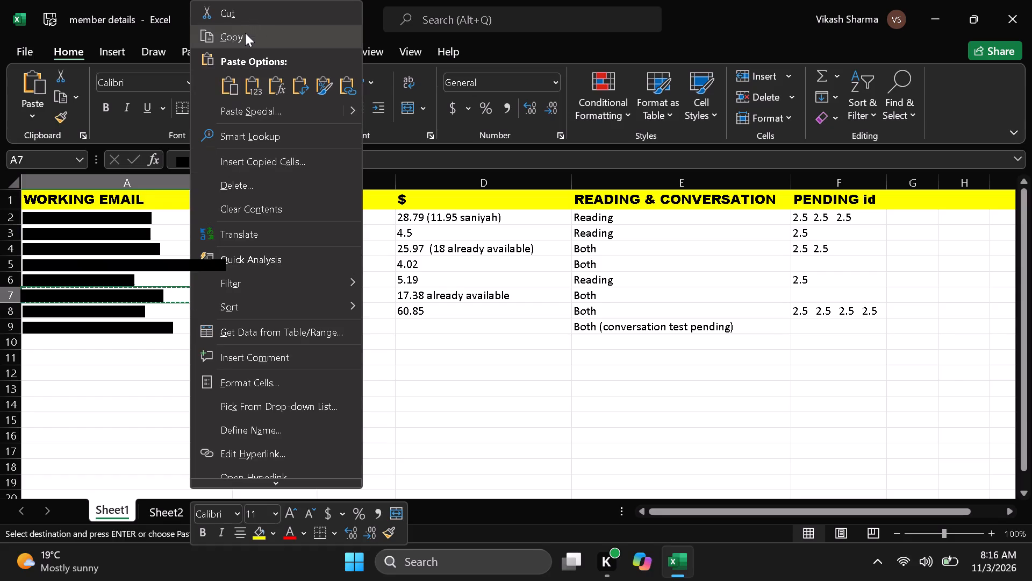
left_click(242, 37)
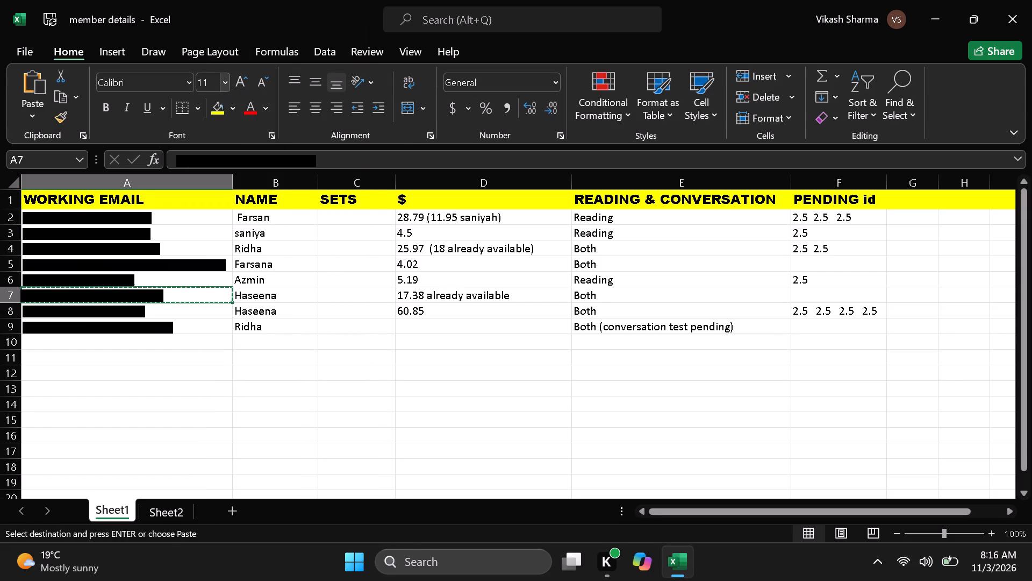
left_click(170, 509)
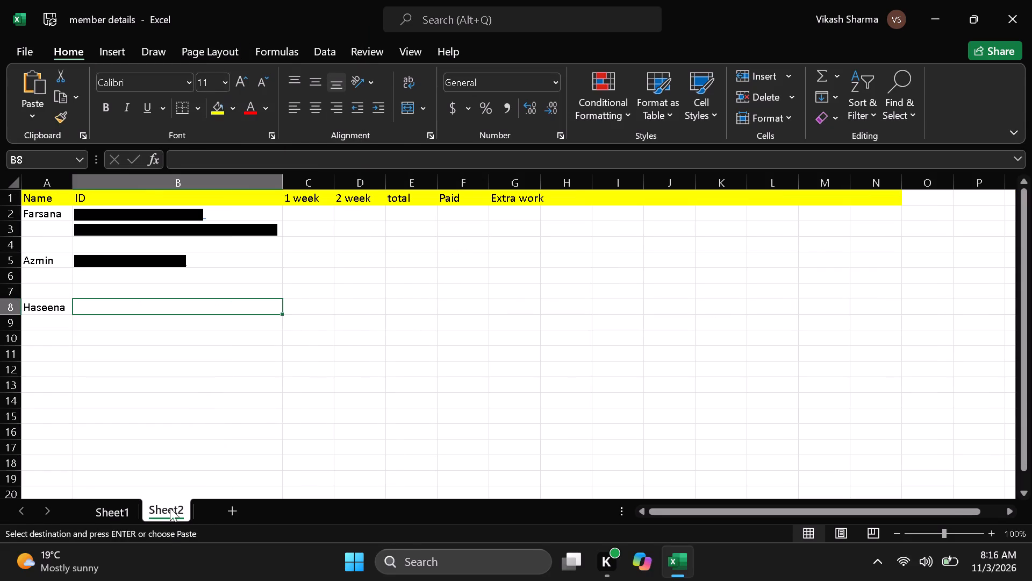
right_click(164, 309)
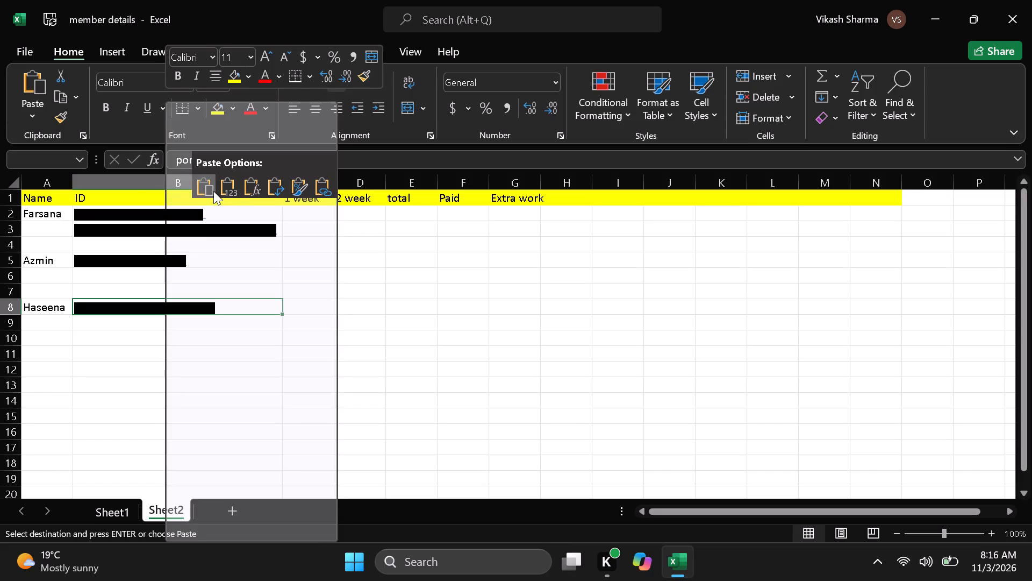
left_click(213, 191)
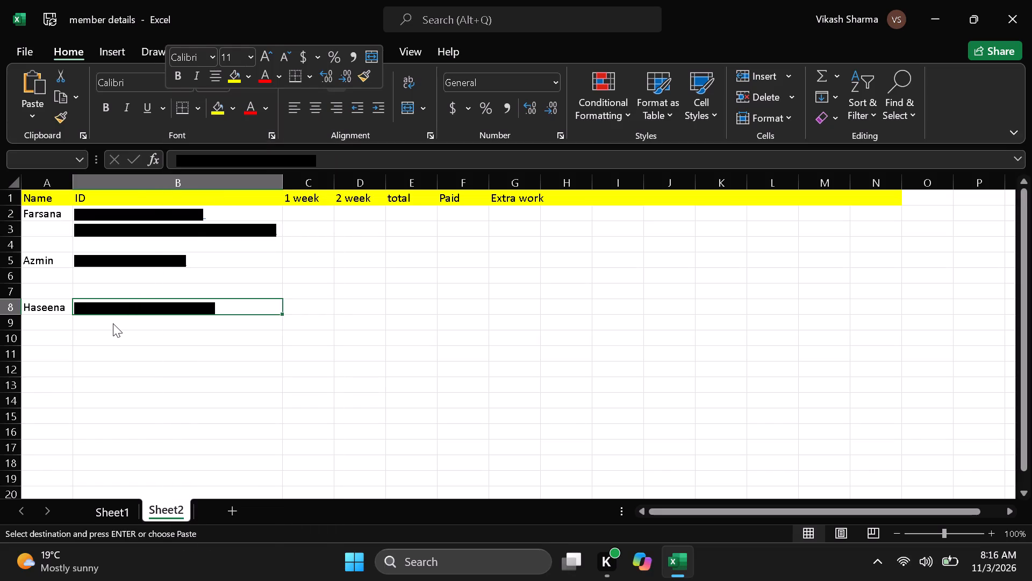
left_click(113, 323)
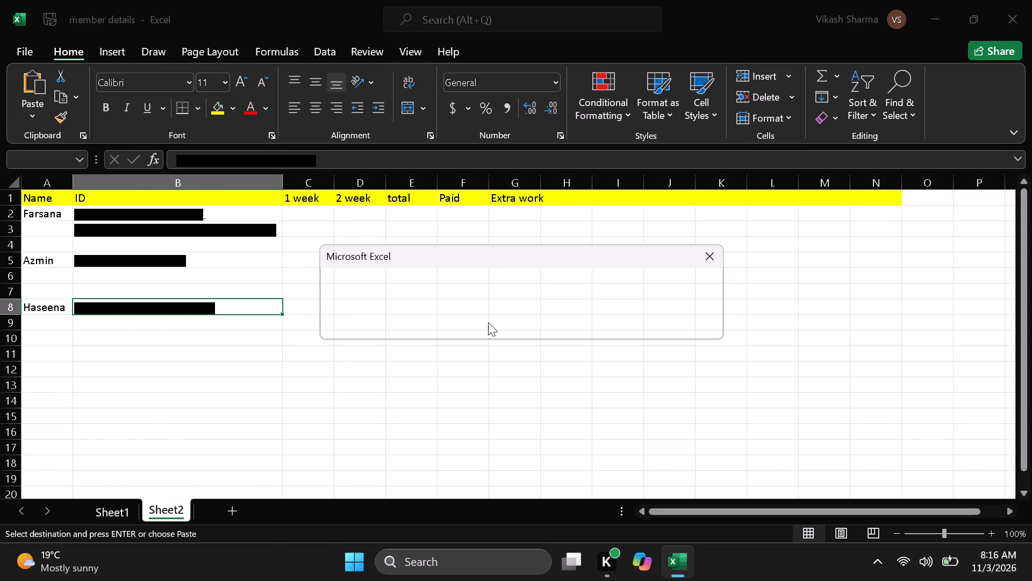
left_click(514, 319)
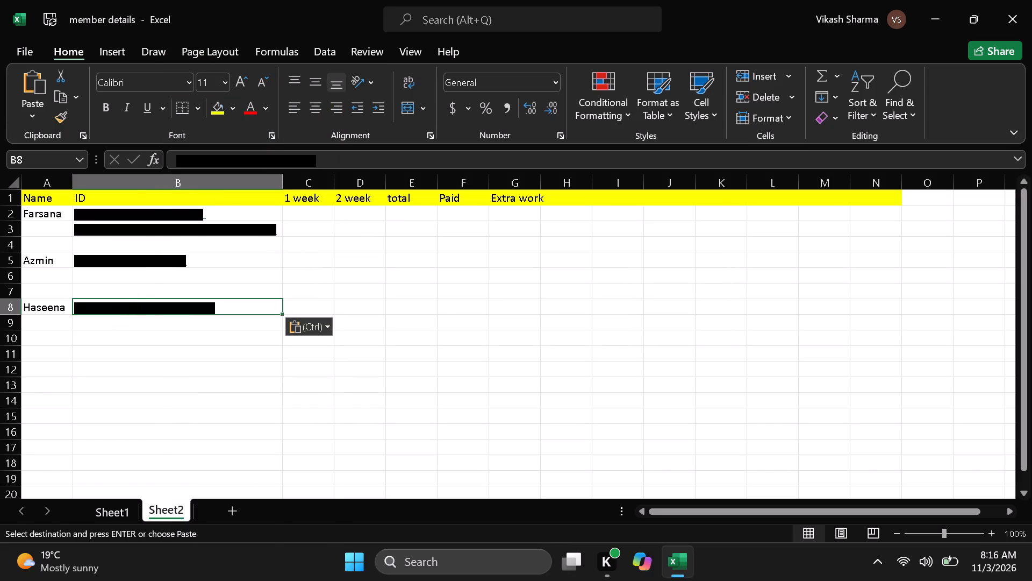
key("Return")
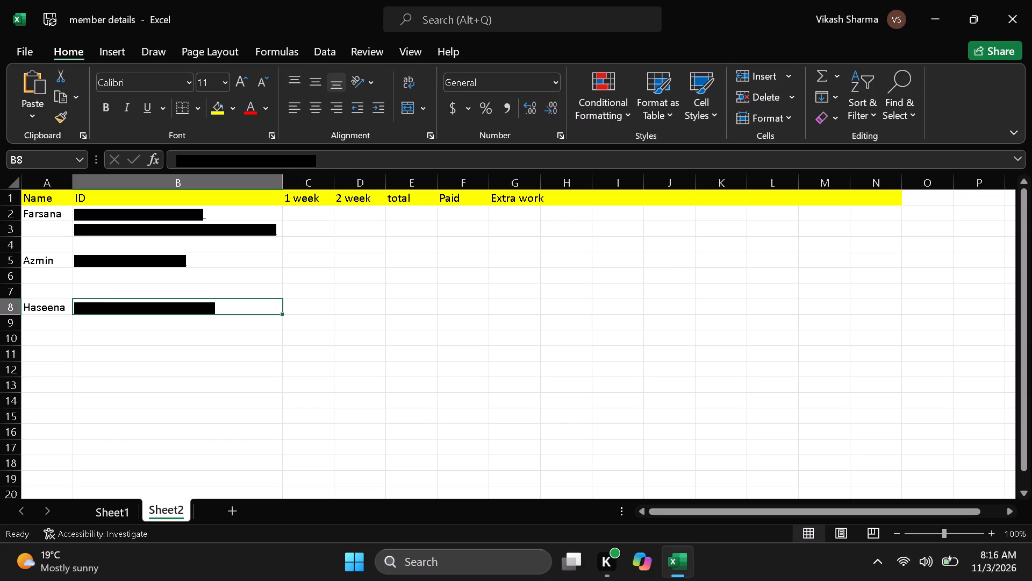
Copy Haseena's second working email from cell A8 on Sheet1 into ID cell B9 on Sheet2.
left_click(116, 512)
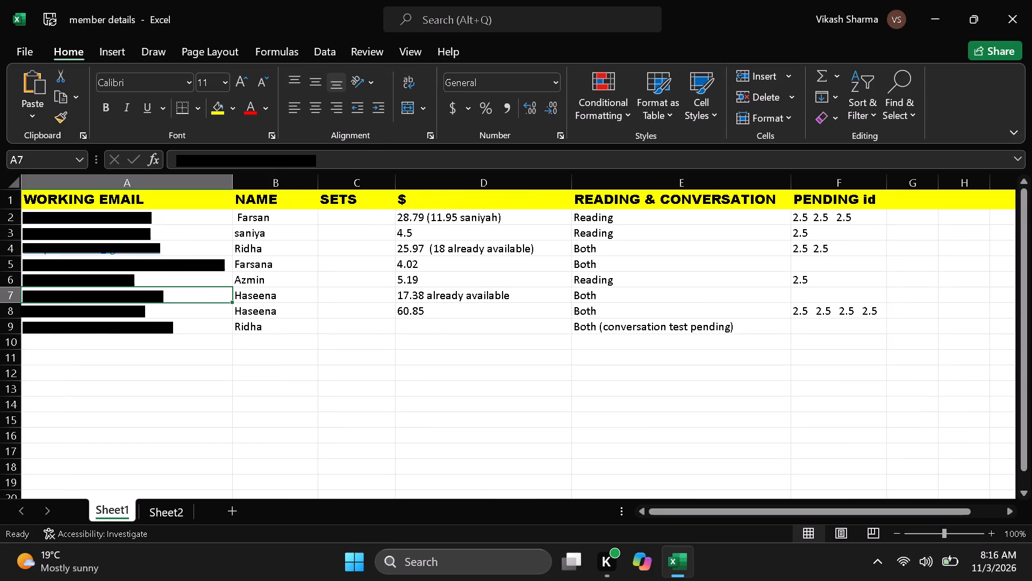
left_click(154, 313)
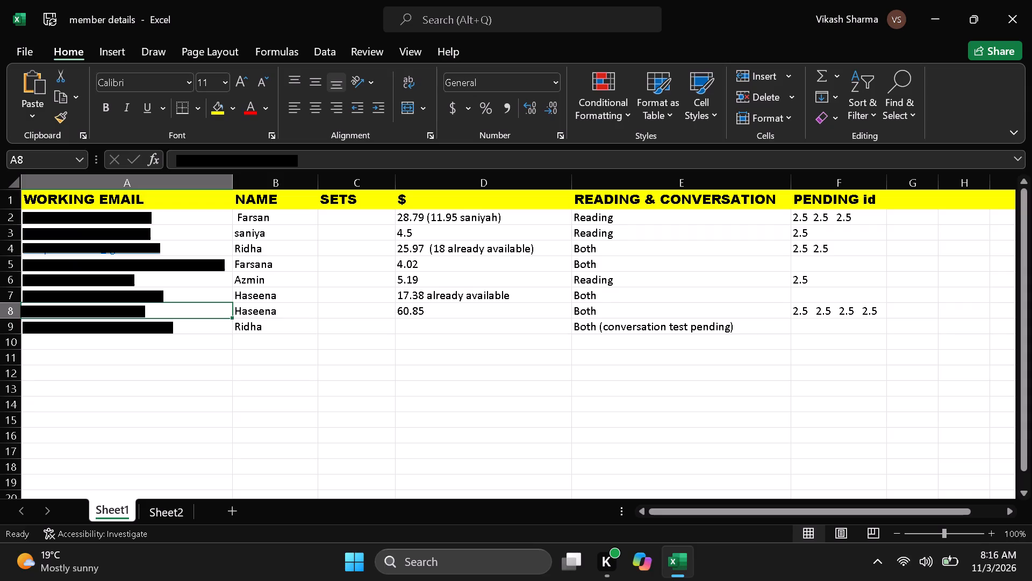
left_click(157, 314)
right_click(157, 314)
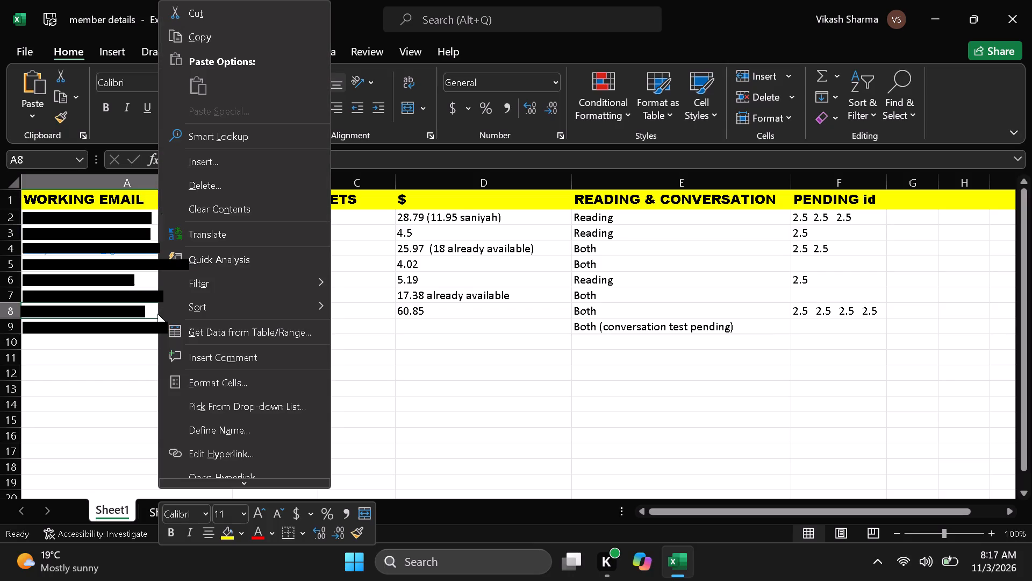
left_click(197, 44)
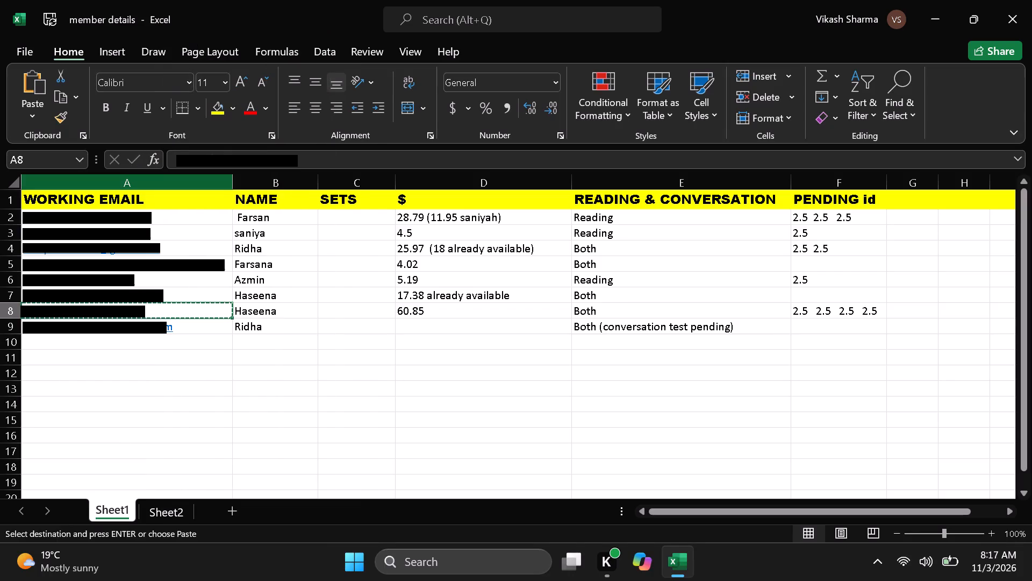
right_click(163, 314)
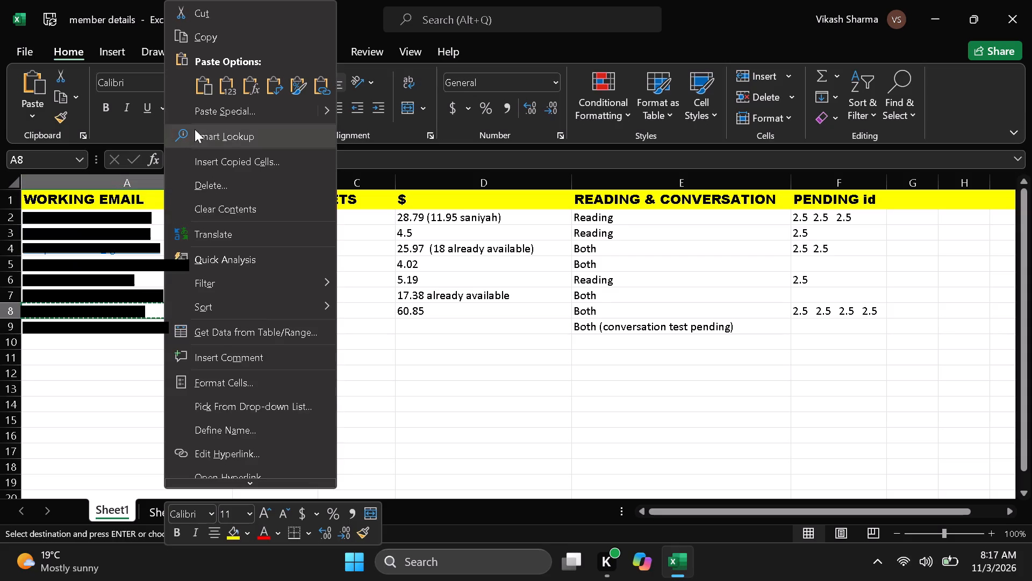
left_click(209, 43)
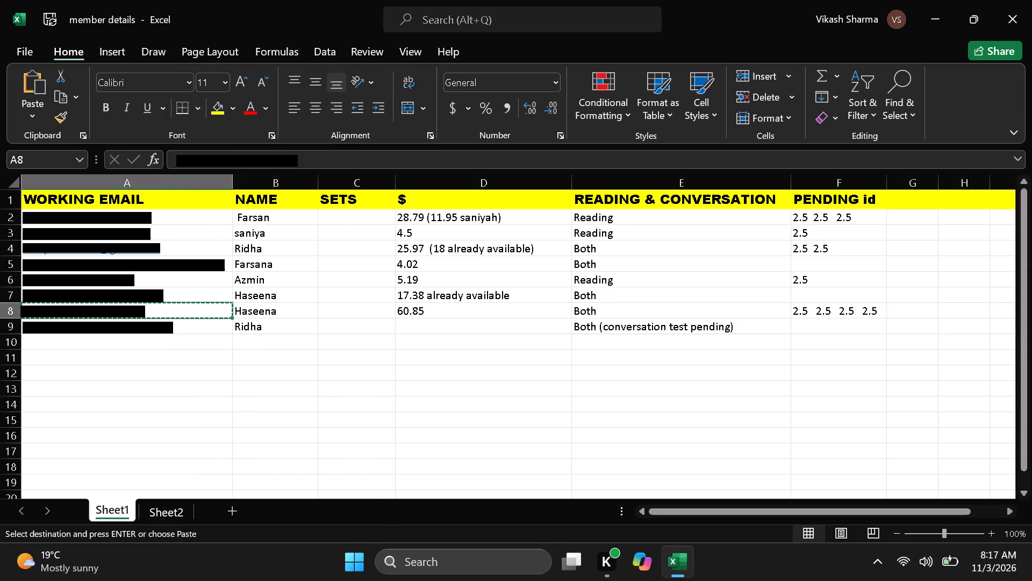
left_click(163, 516)
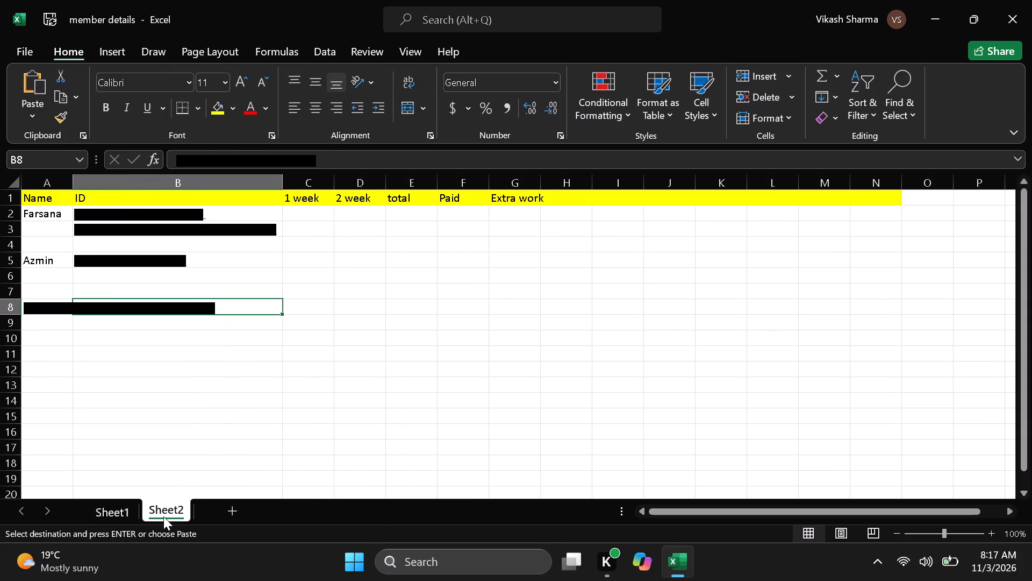
left_click(144, 325)
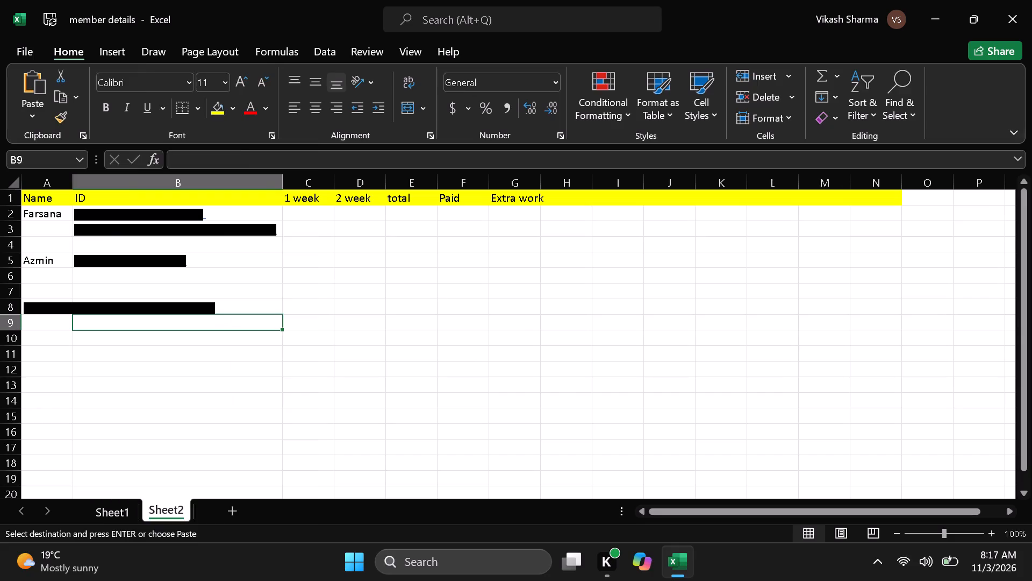
right_click(144, 325)
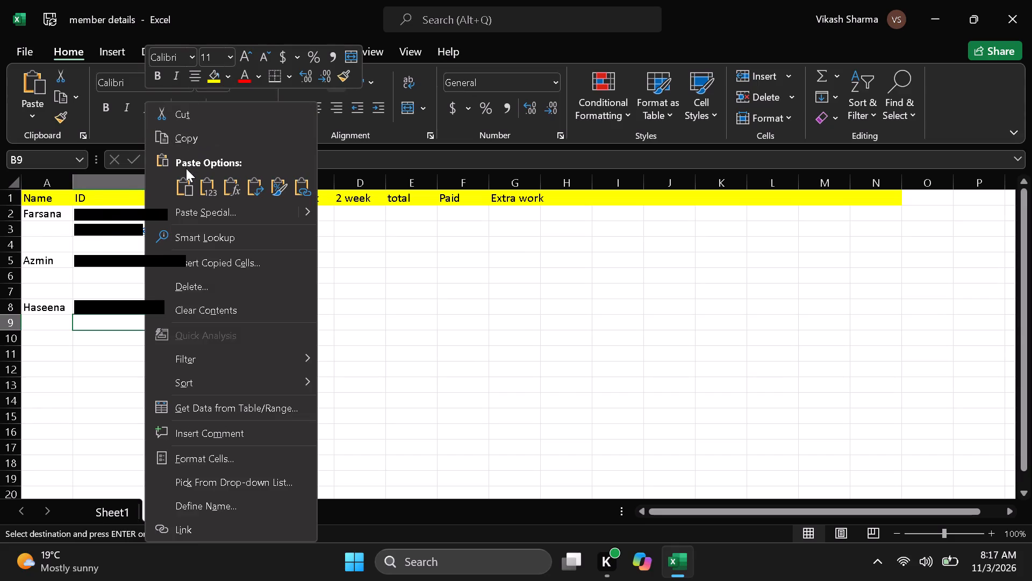
left_click(183, 178)
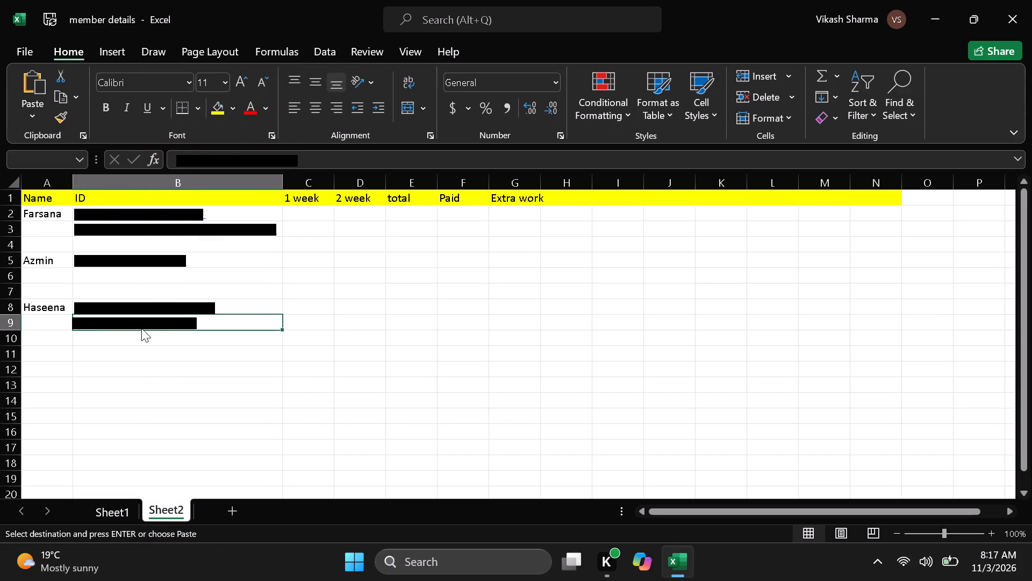
left_click(137, 343)
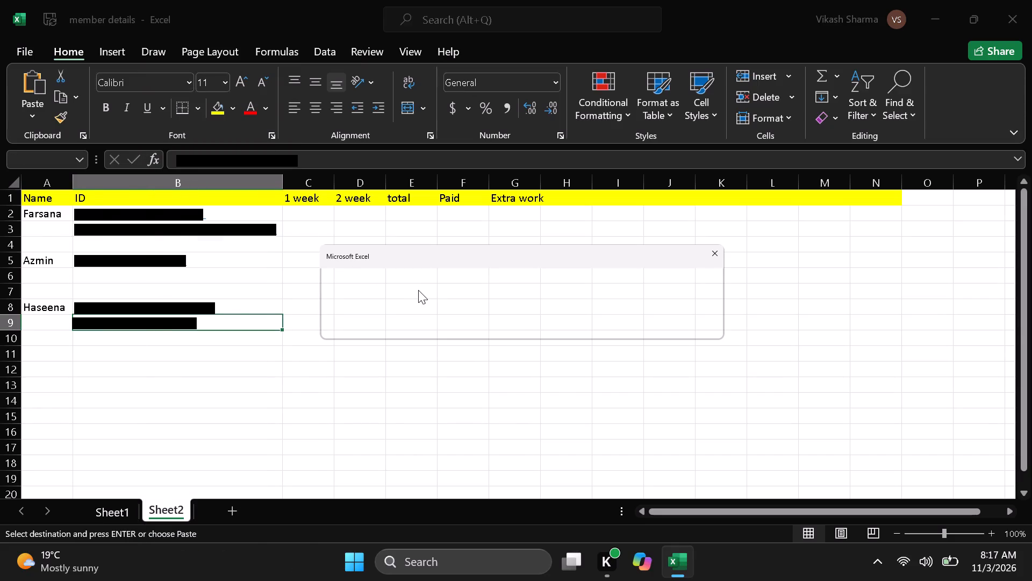
left_click(521, 318)
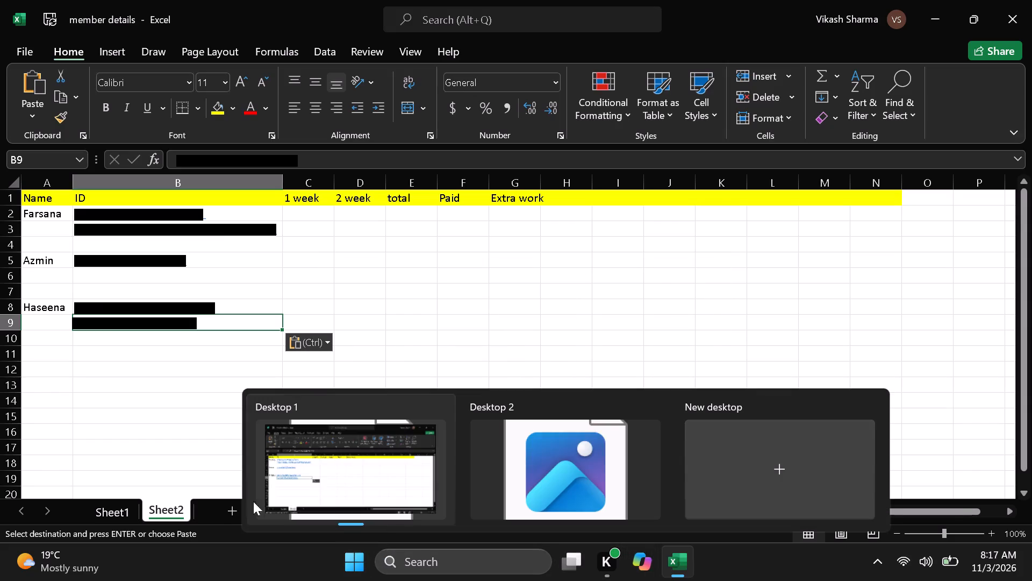
Enter the name Ridha in cell A11 of the Name column on Sheet2.
left_click(119, 505)
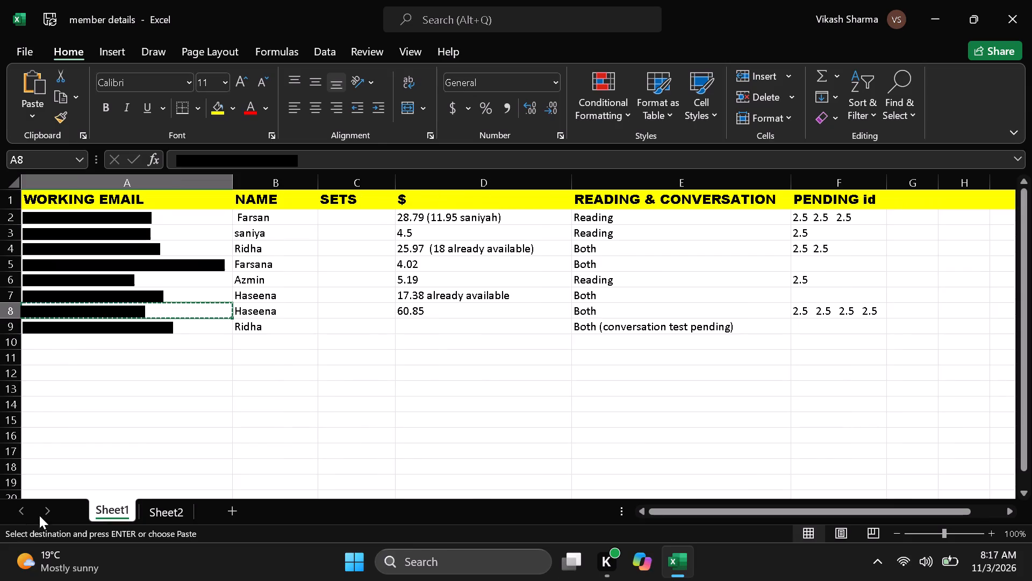
left_click(155, 517)
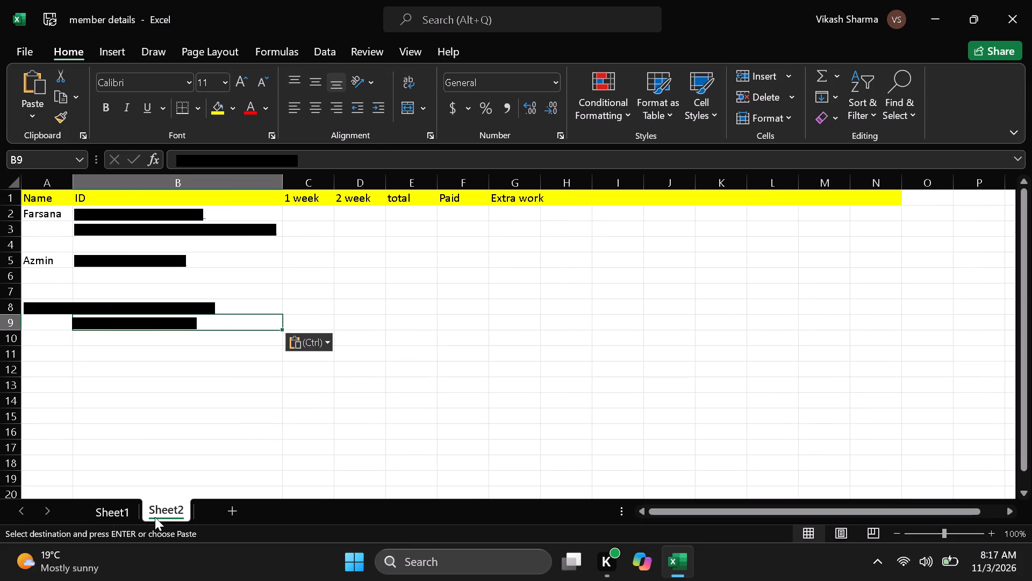
left_click(48, 357)
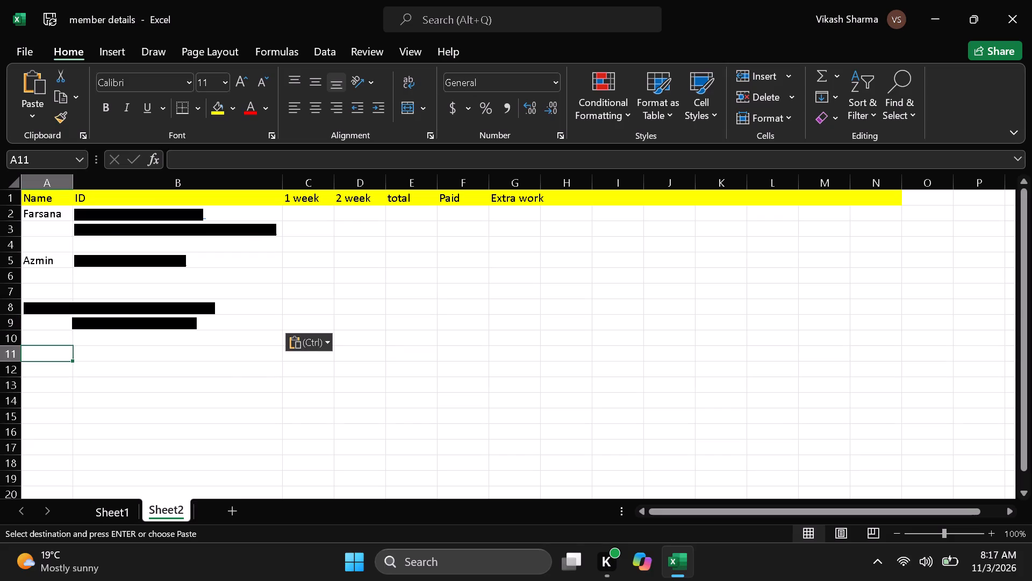
key("r")
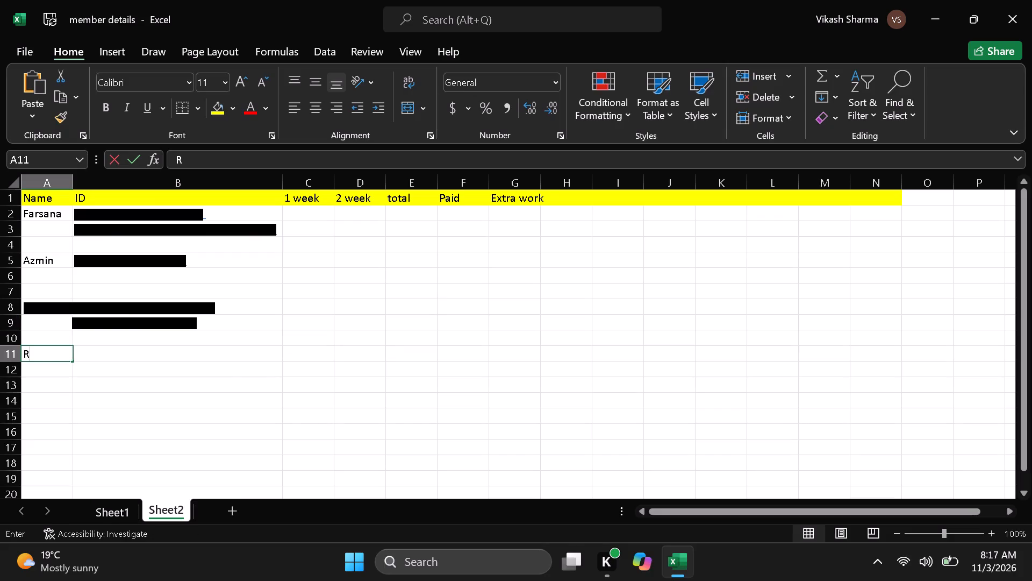
type("id")
type("ha")
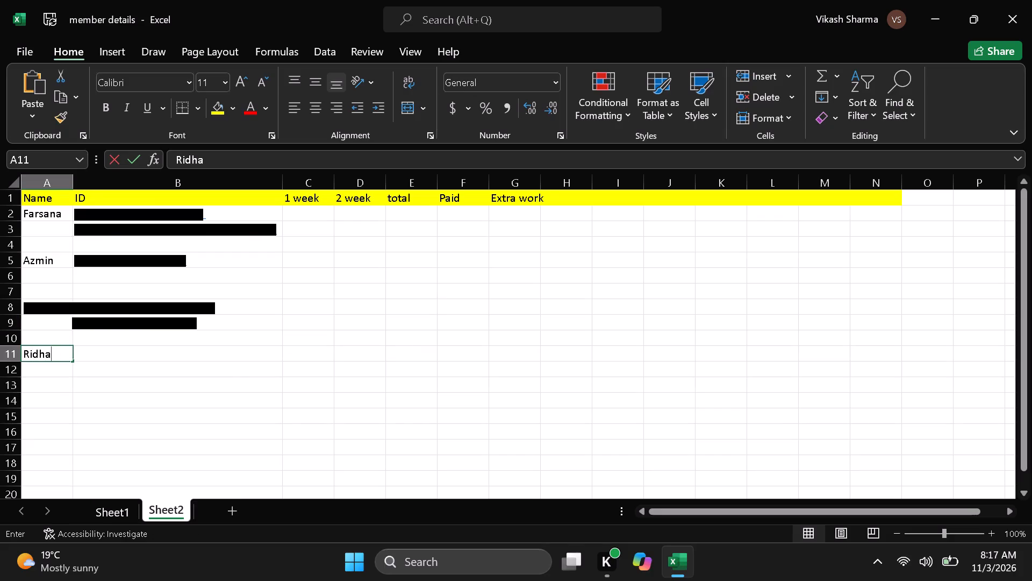
left_click(96, 356)
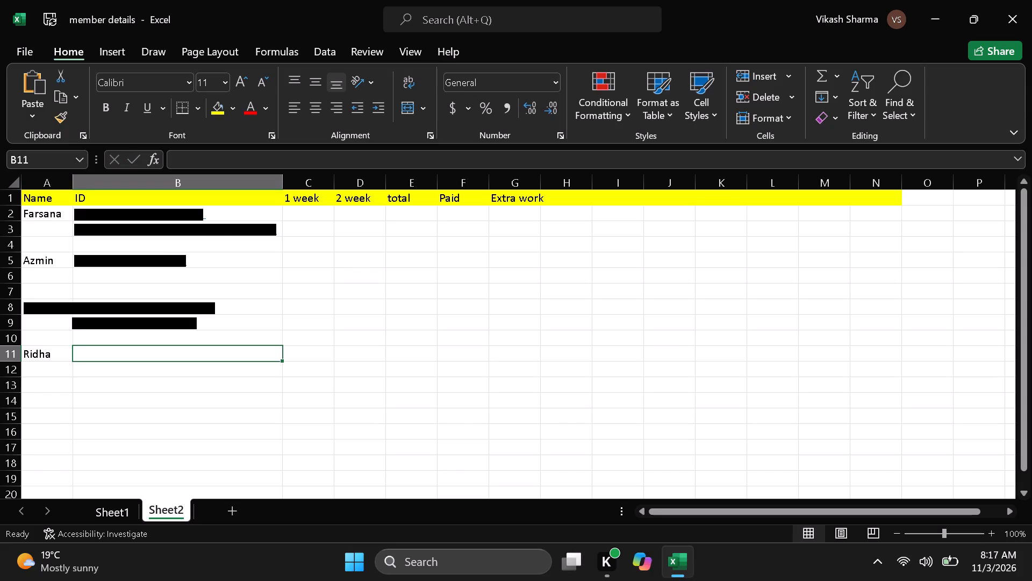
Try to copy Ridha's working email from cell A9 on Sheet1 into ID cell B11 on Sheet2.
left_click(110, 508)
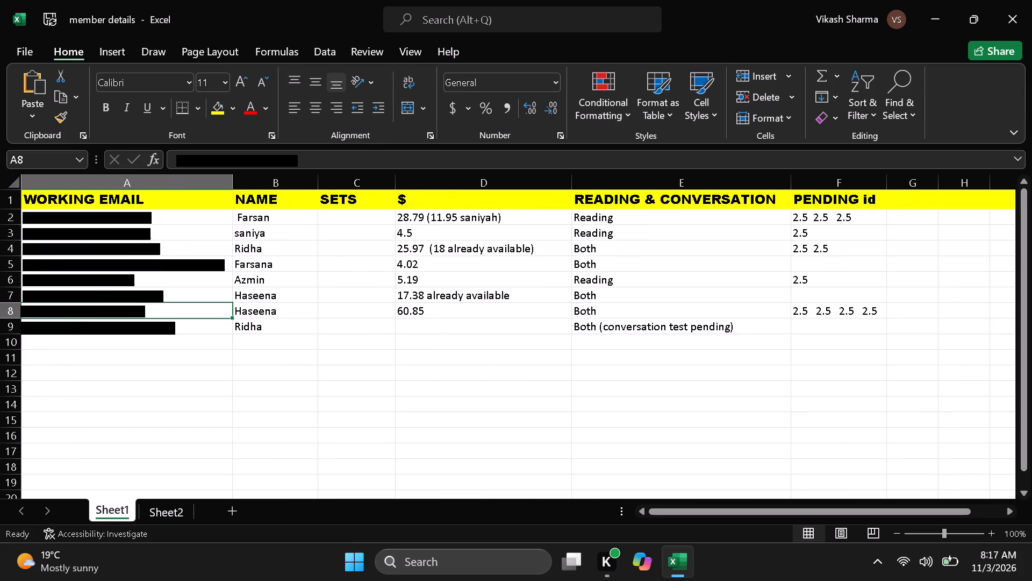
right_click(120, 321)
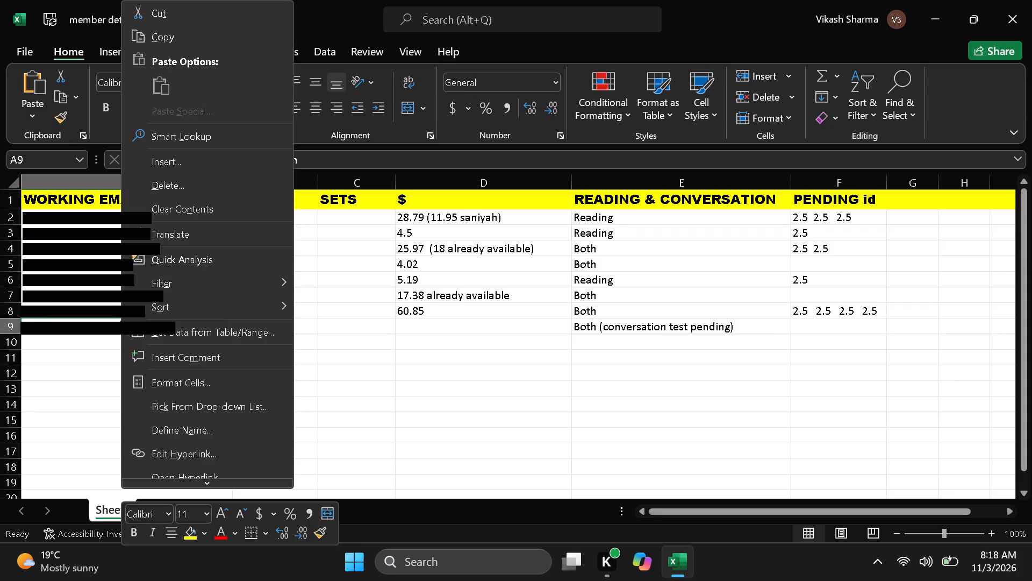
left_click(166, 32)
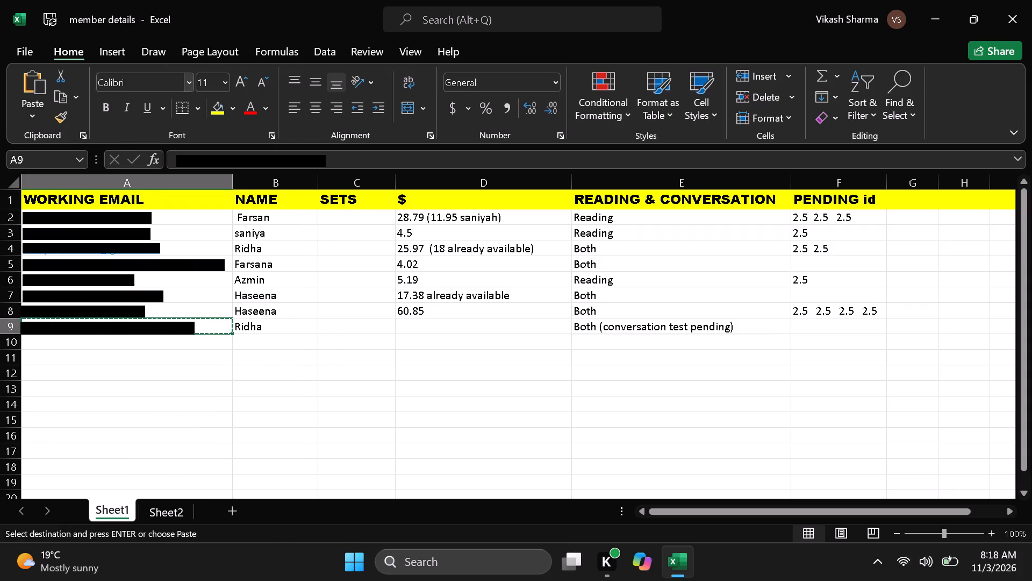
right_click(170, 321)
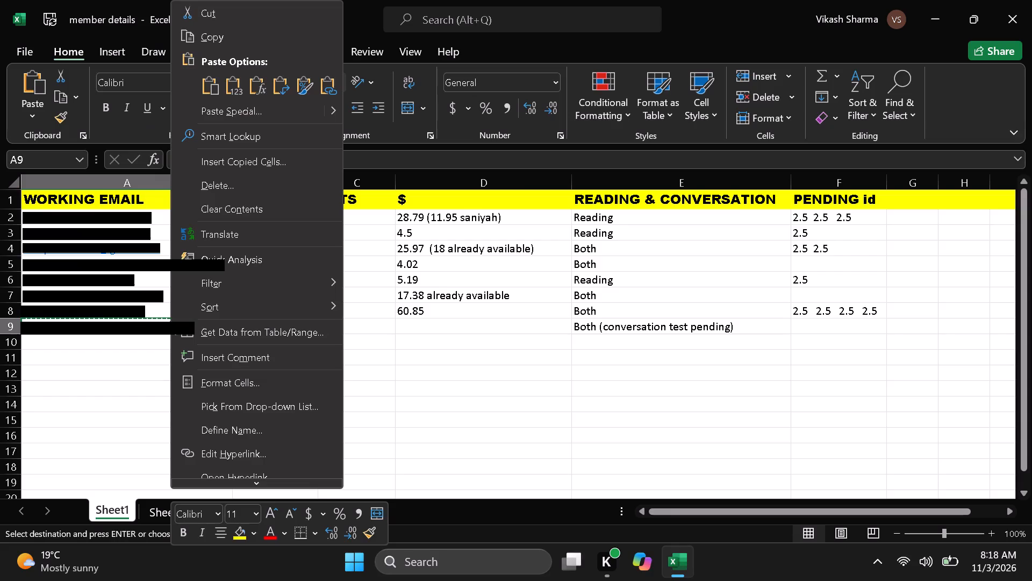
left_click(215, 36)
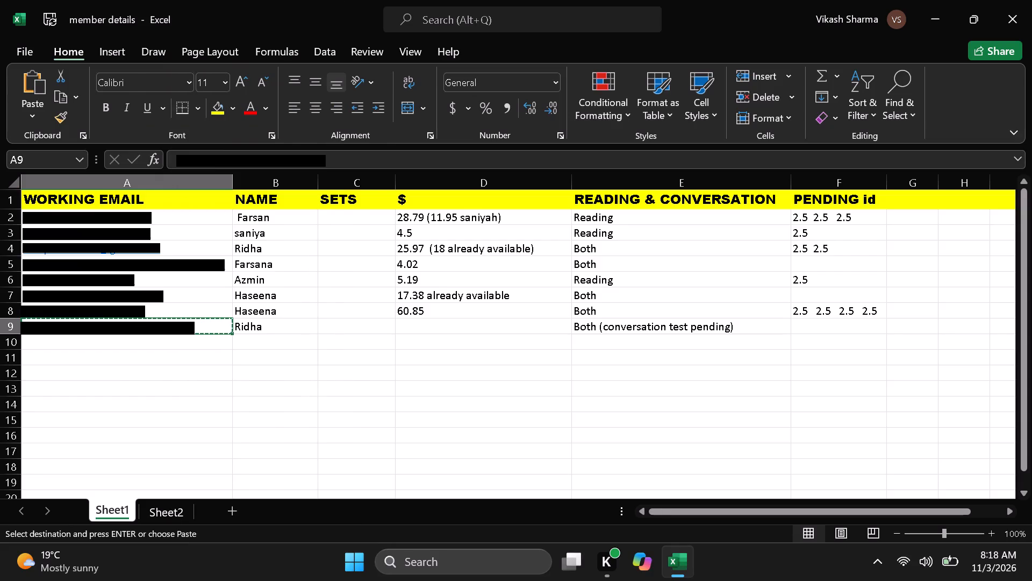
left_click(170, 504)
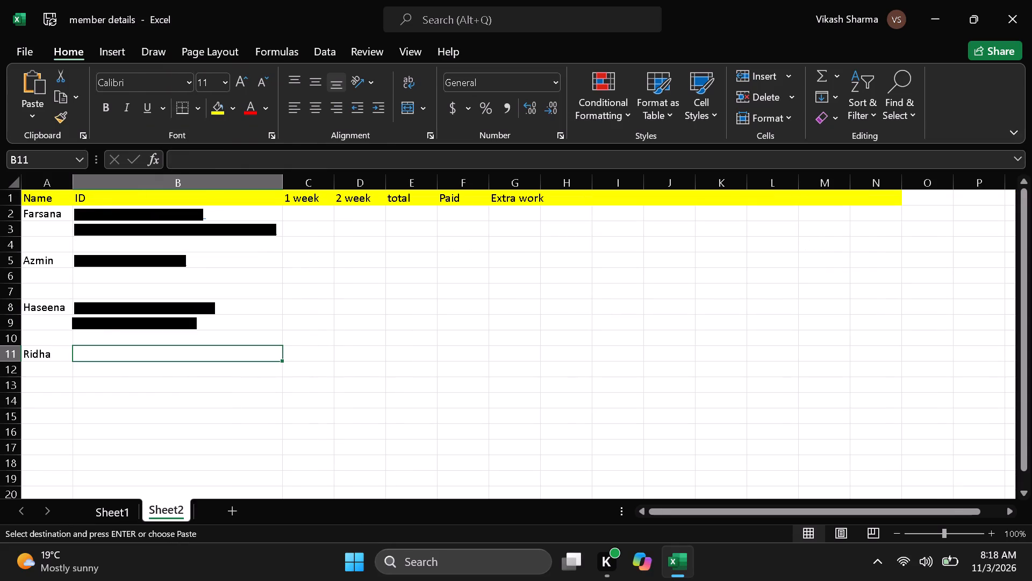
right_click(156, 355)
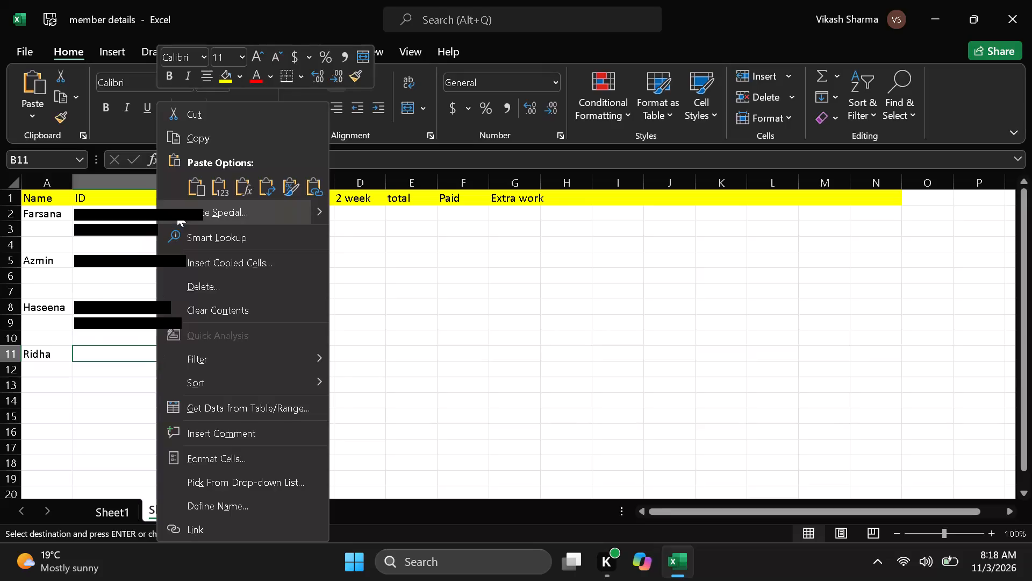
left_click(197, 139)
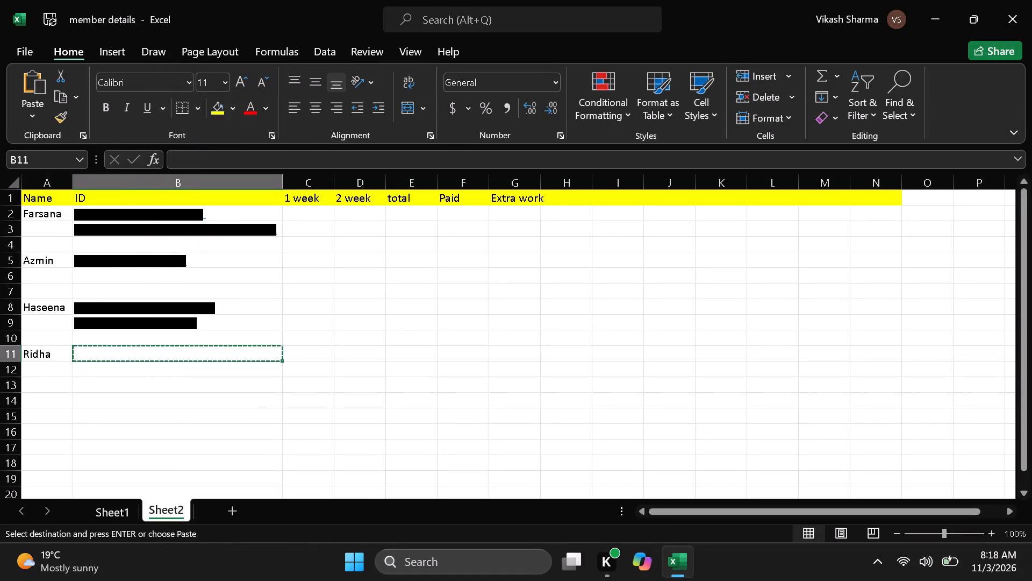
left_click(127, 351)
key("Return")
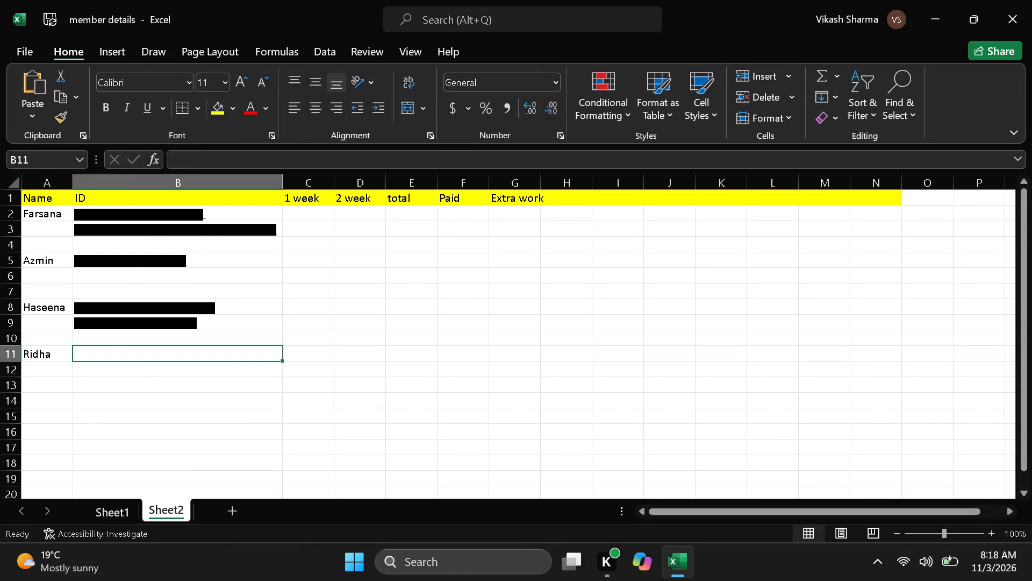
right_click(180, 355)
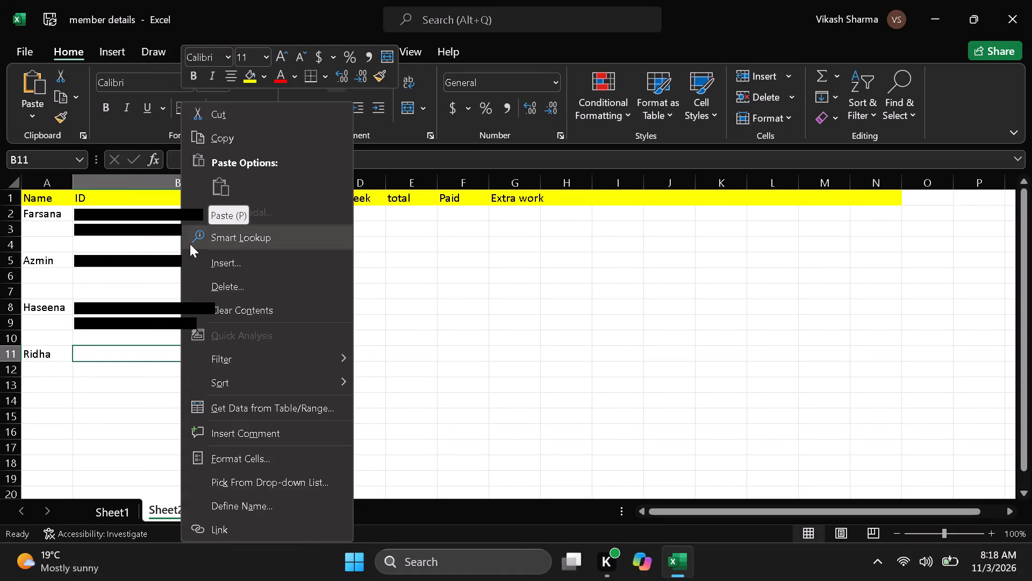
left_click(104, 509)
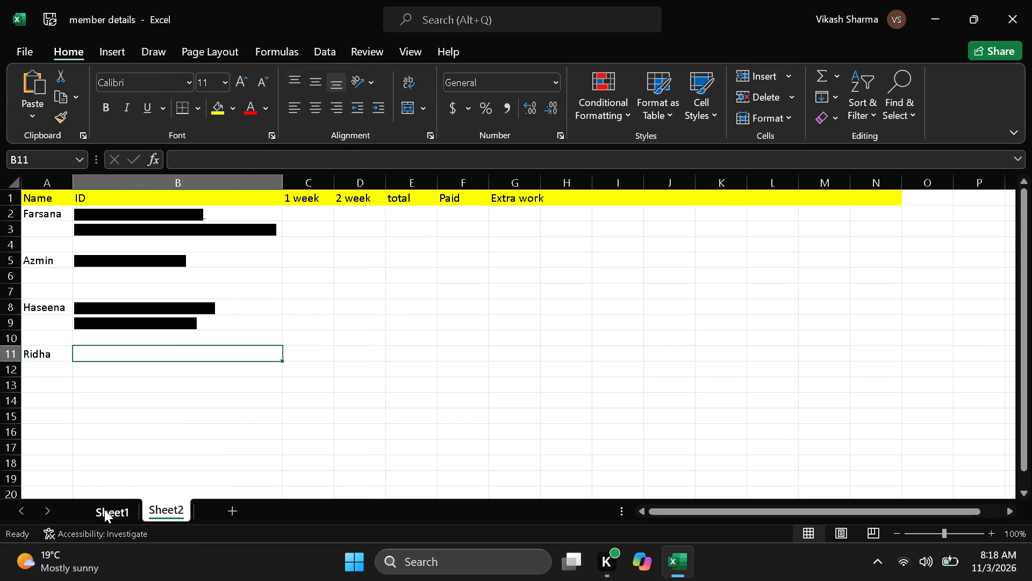
Copy Ridha's working email from cell A9 on Sheet1 into ID cell B11 on Sheet2.
left_click(104, 509)
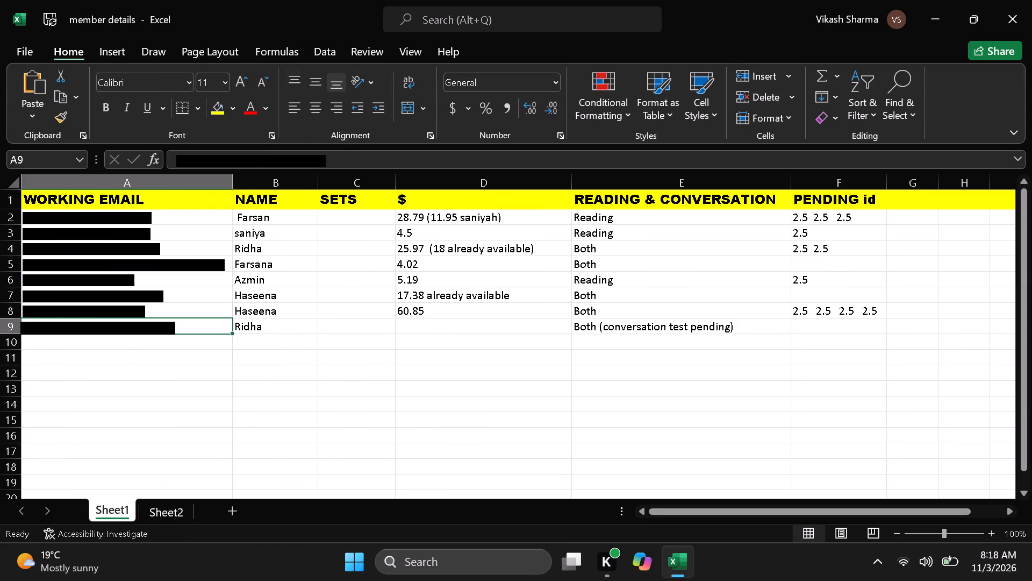
right_click(141, 328)
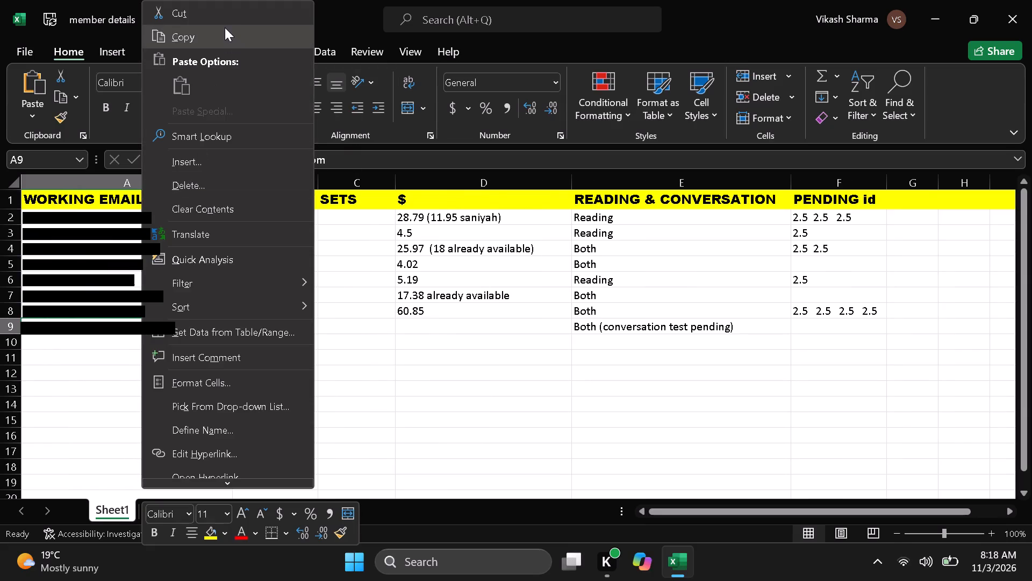
left_click(222, 31)
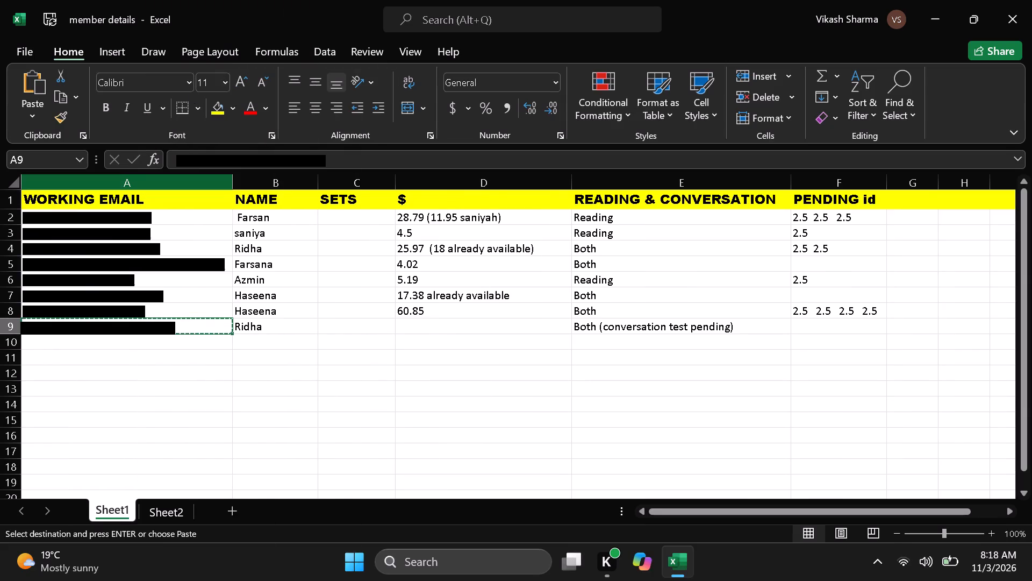
right_click(140, 325)
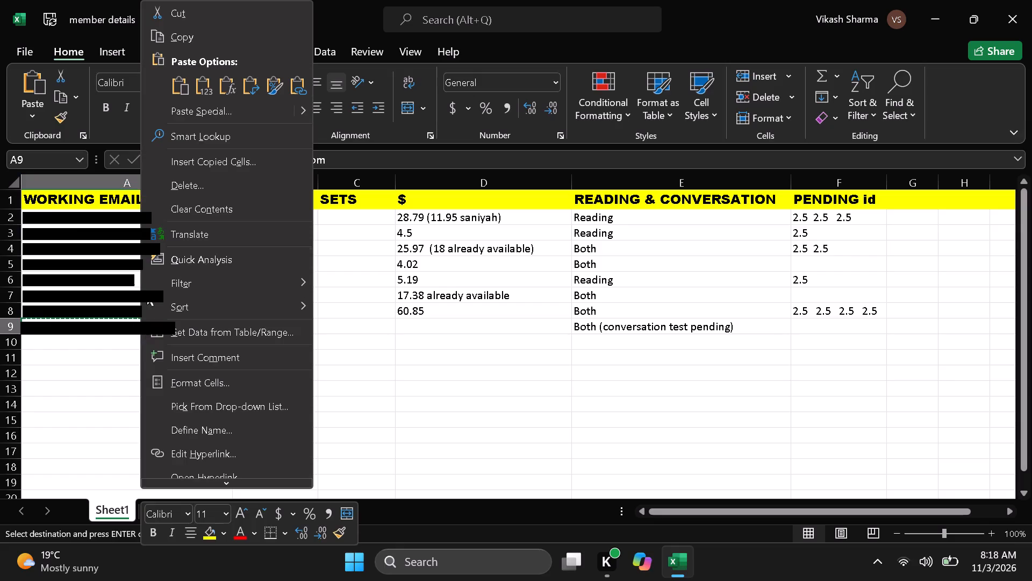
left_click(227, 30)
left_click(227, 30)
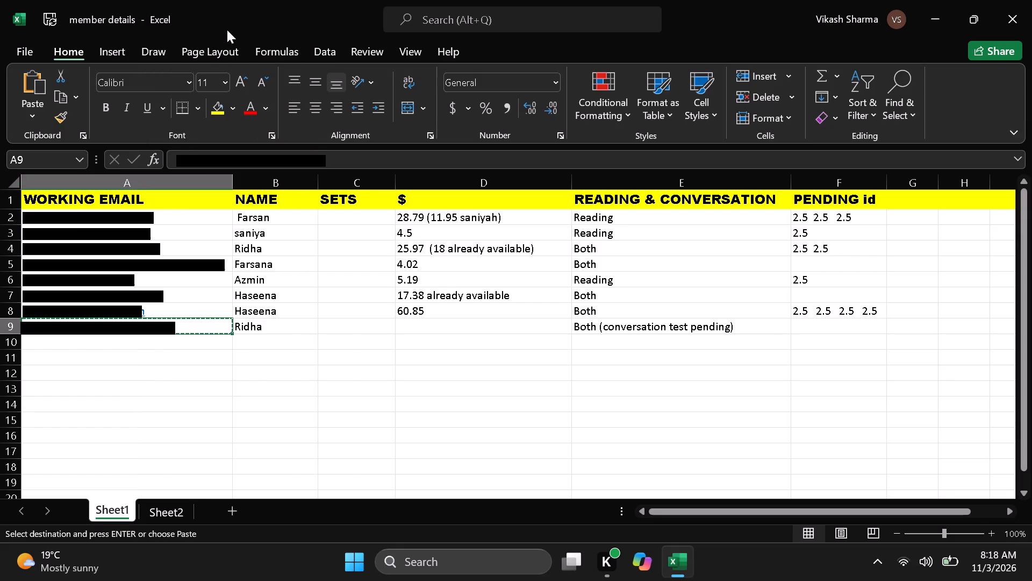
left_click(158, 507)
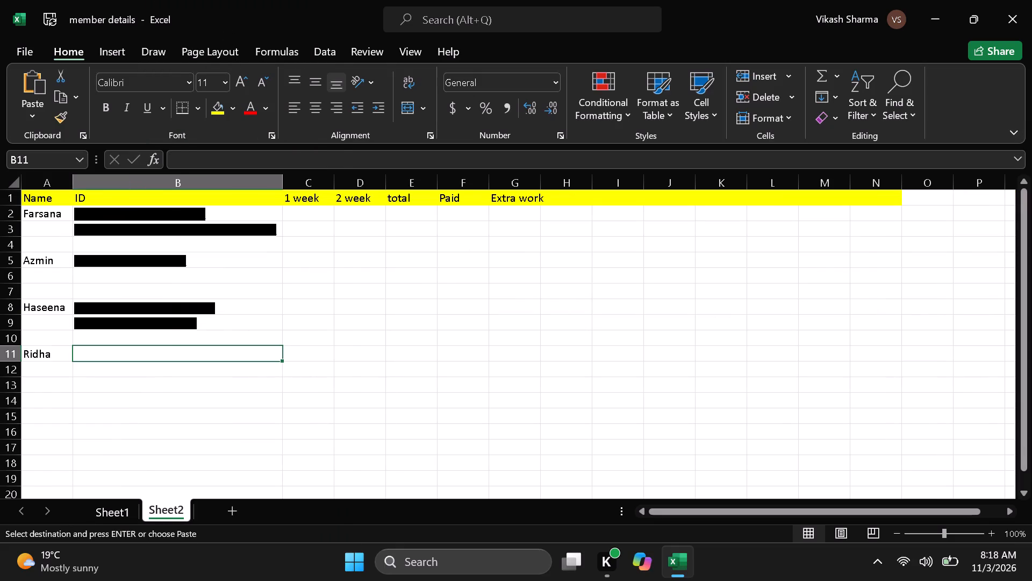
right_click(170, 352)
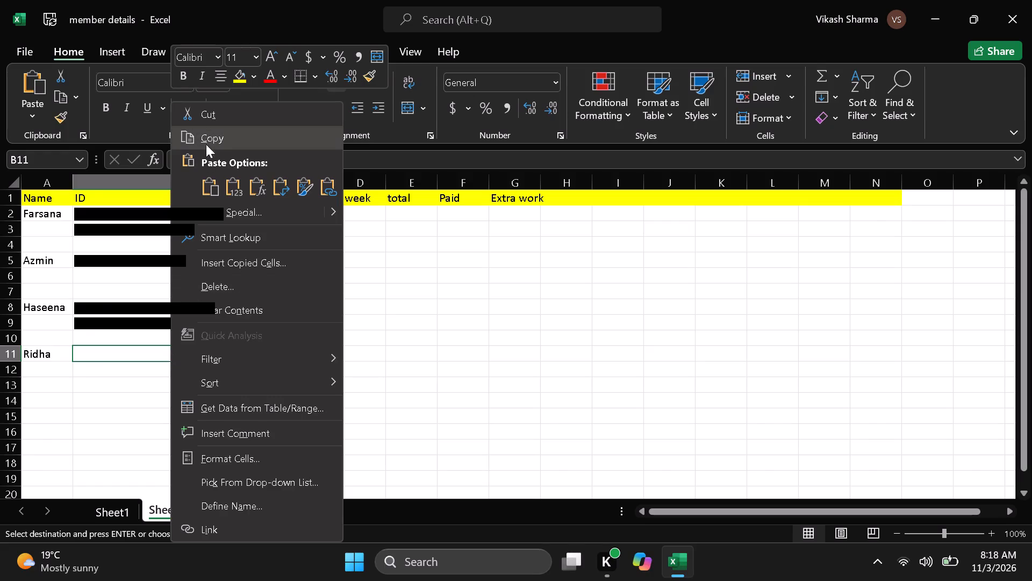
left_click(206, 182)
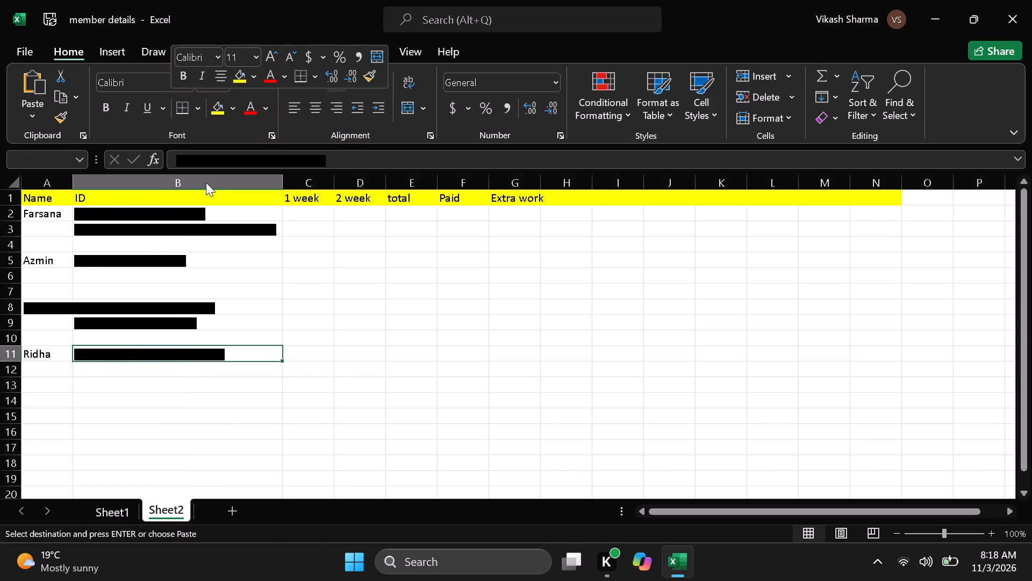
left_click(124, 367)
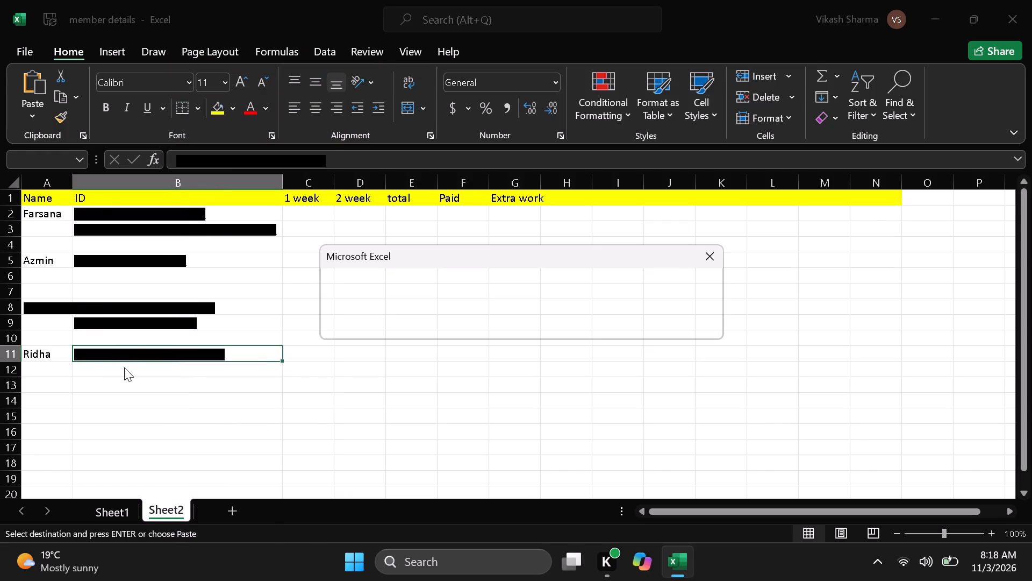
left_click(507, 322)
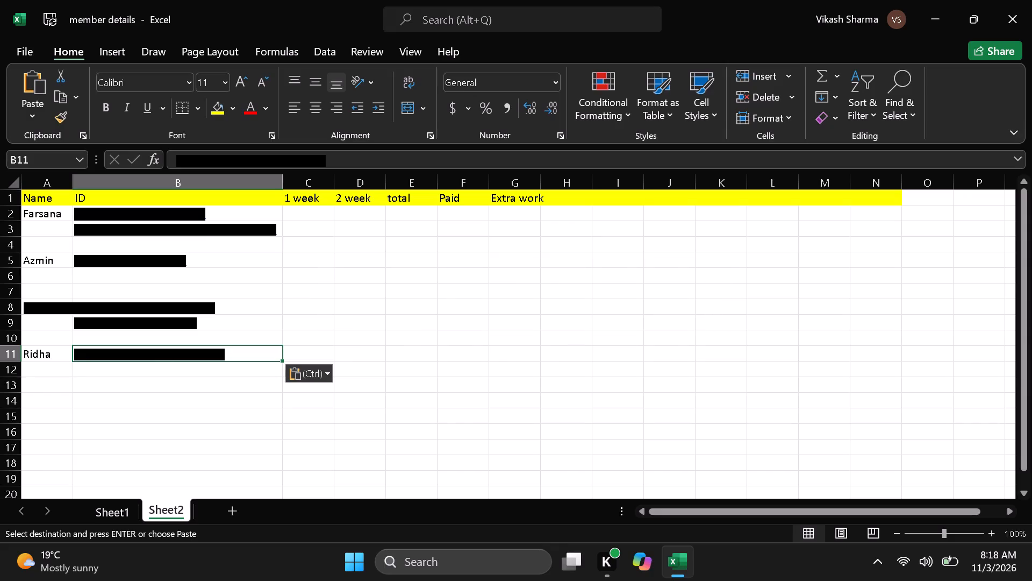
left_click(250, 369)
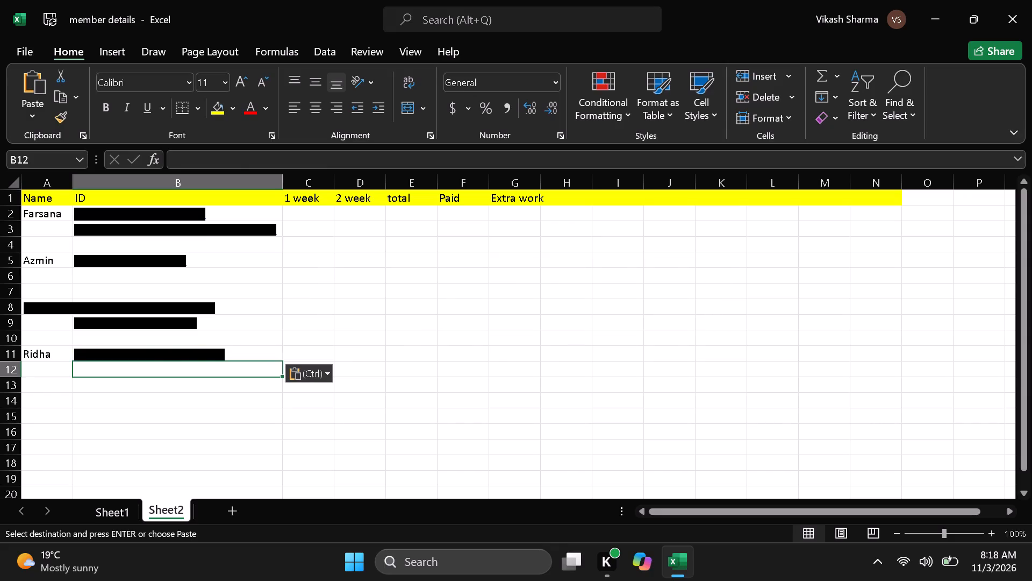
left_click(239, 350)
key("Return")
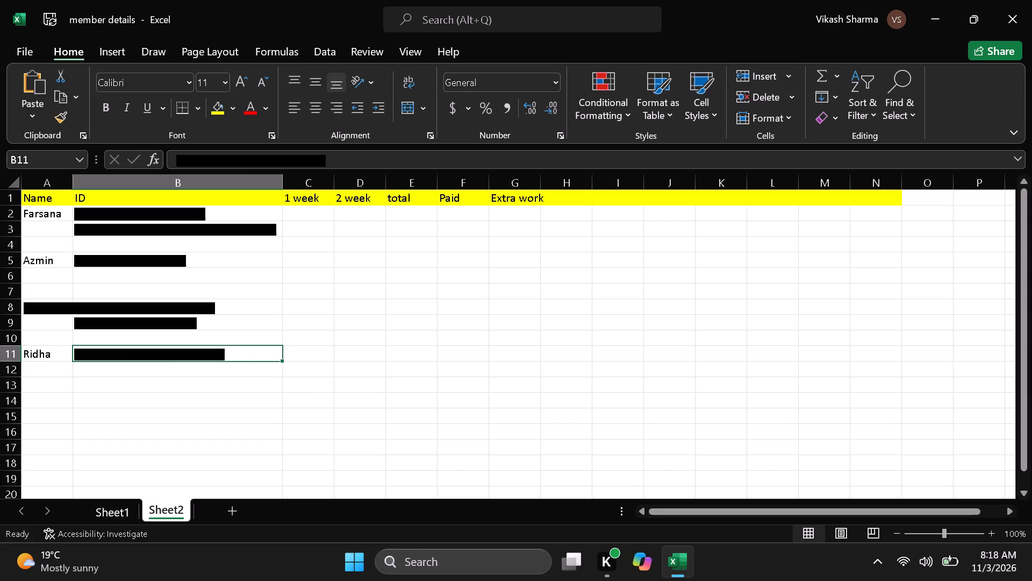
Copy Ridha's other working email from cell A4 on Sheet1 into ID cell B12 on Sheet2.
left_click(207, 373)
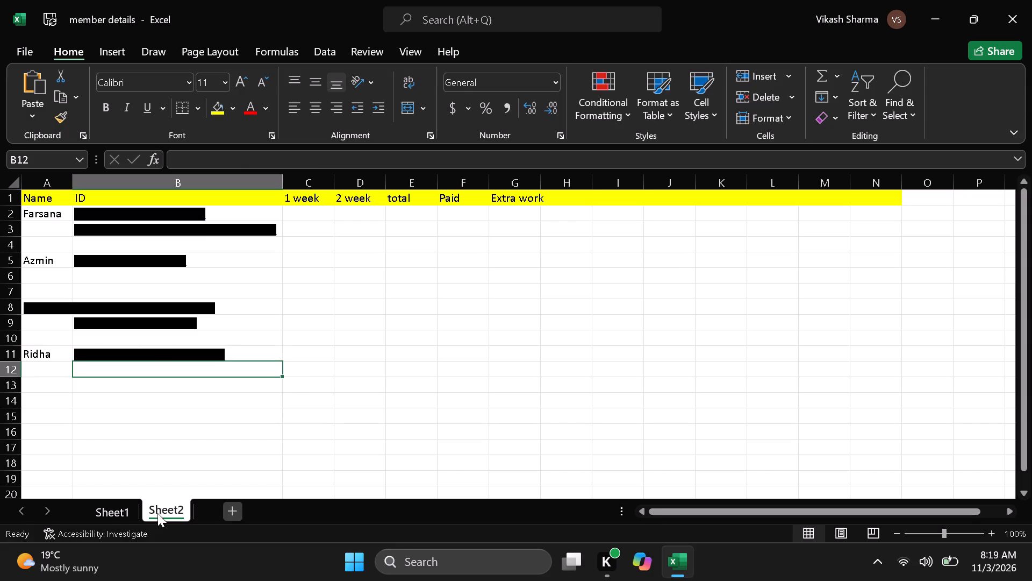
left_click(111, 502)
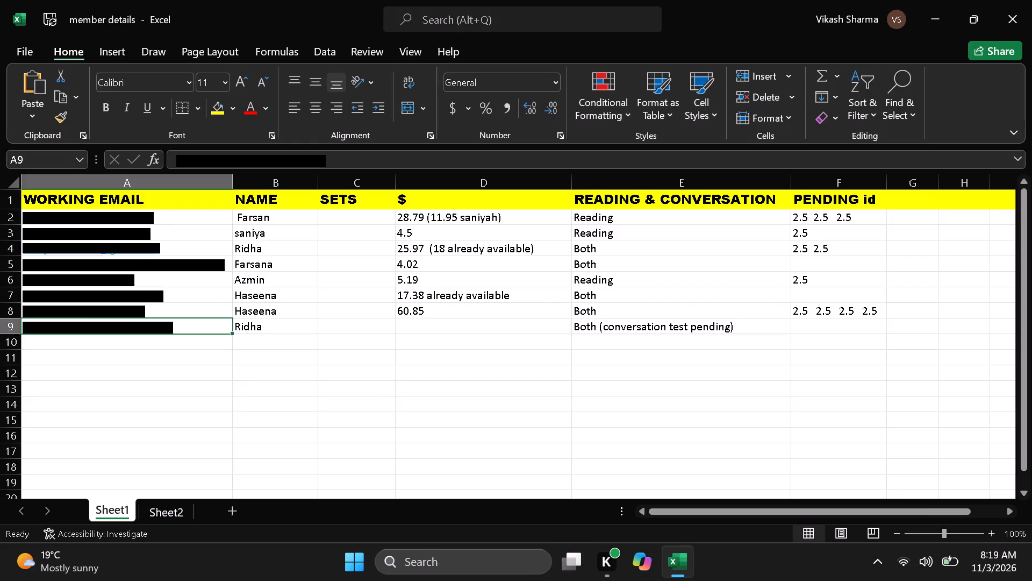
left_click(141, 246)
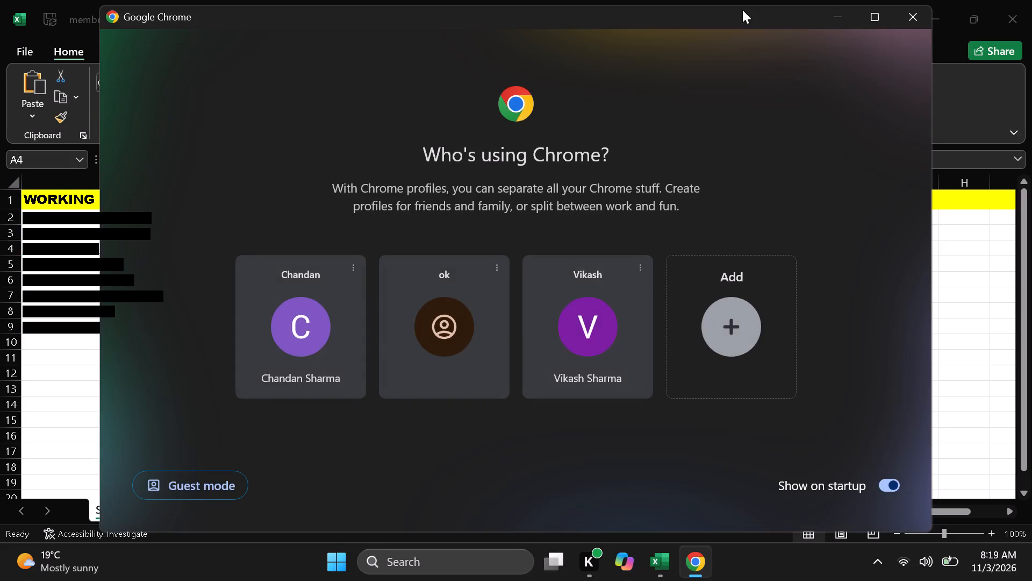
left_click(904, 17)
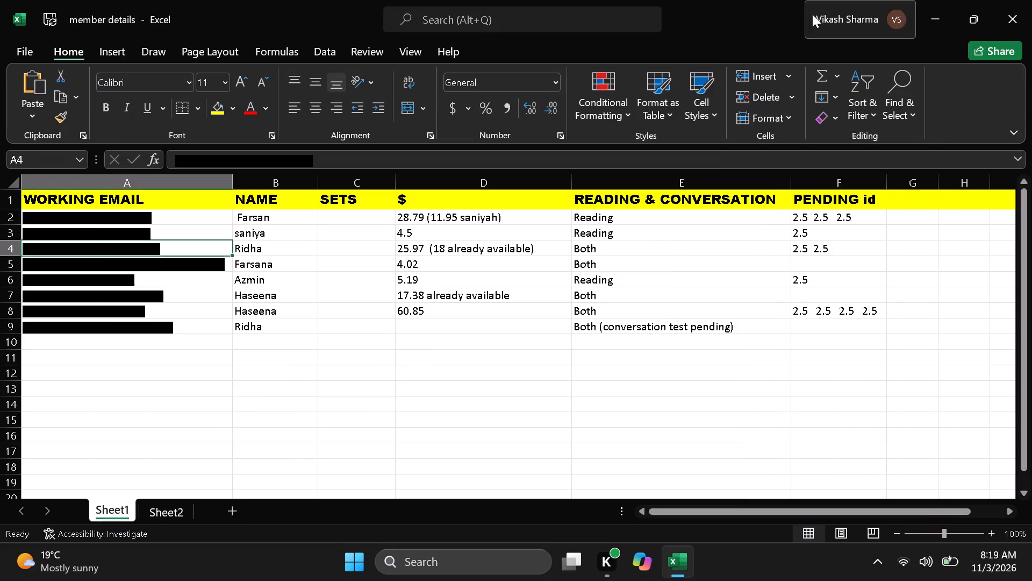
right_click(190, 250)
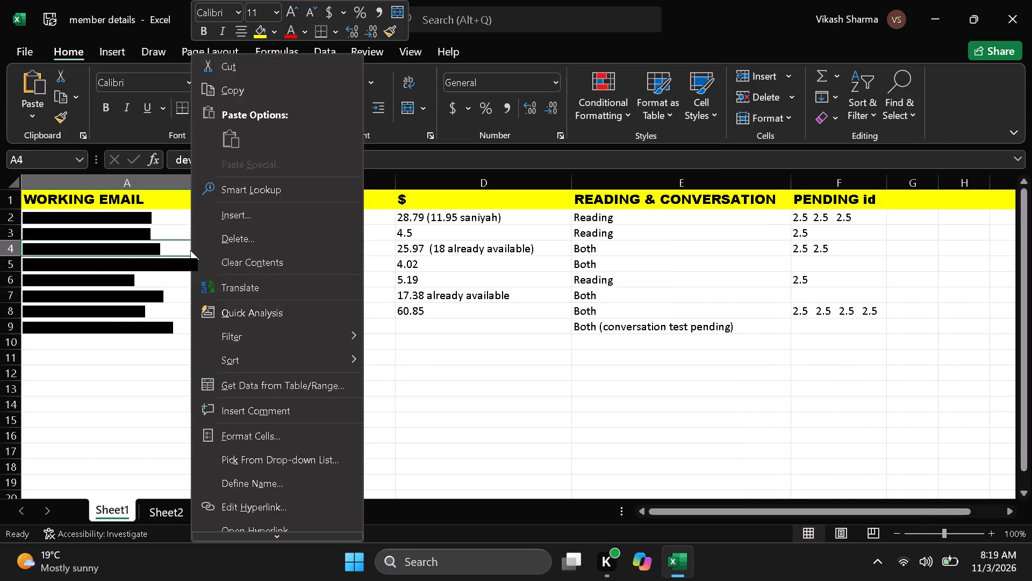
left_click(244, 88)
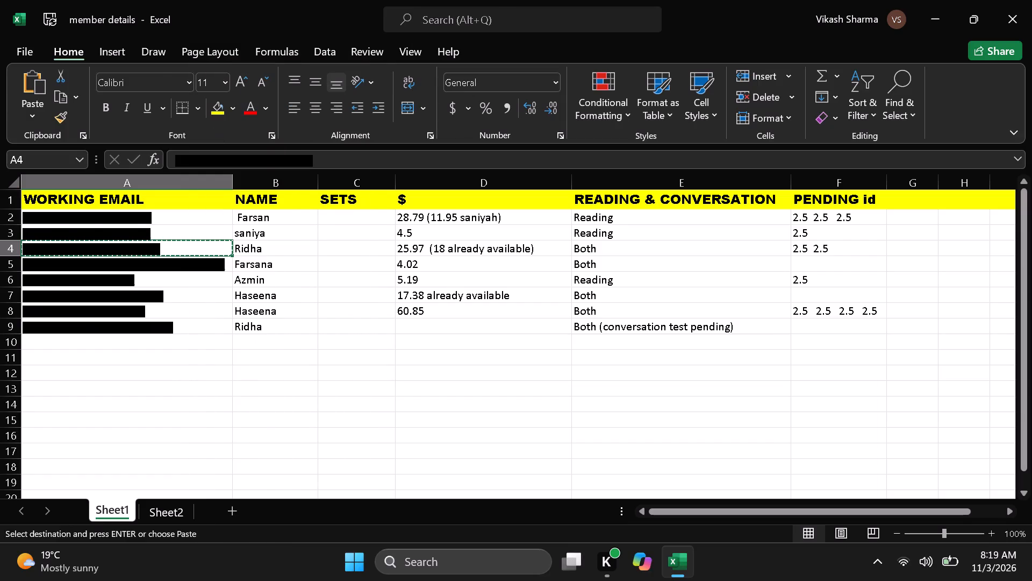
right_click(189, 247)
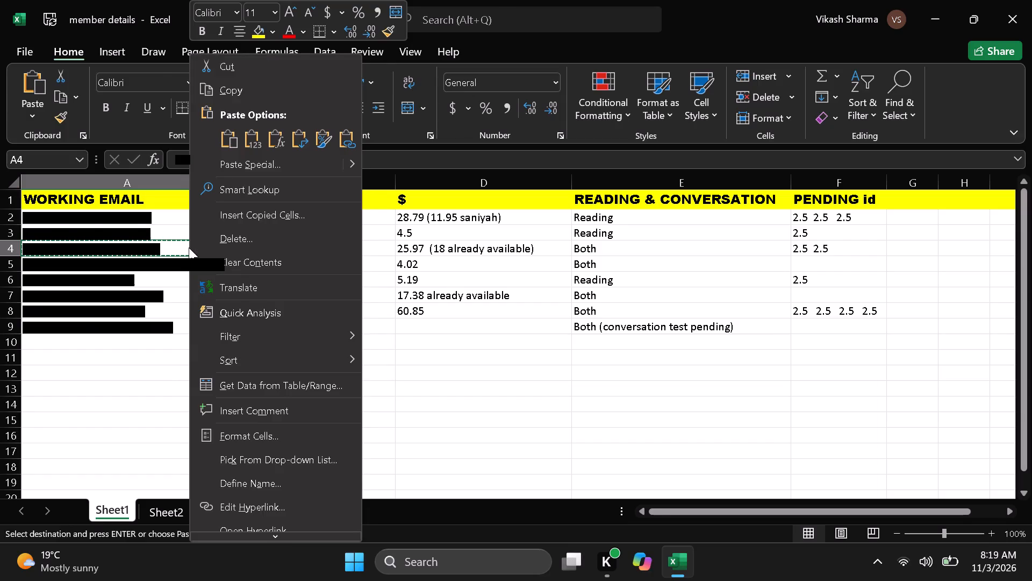
left_click(247, 83)
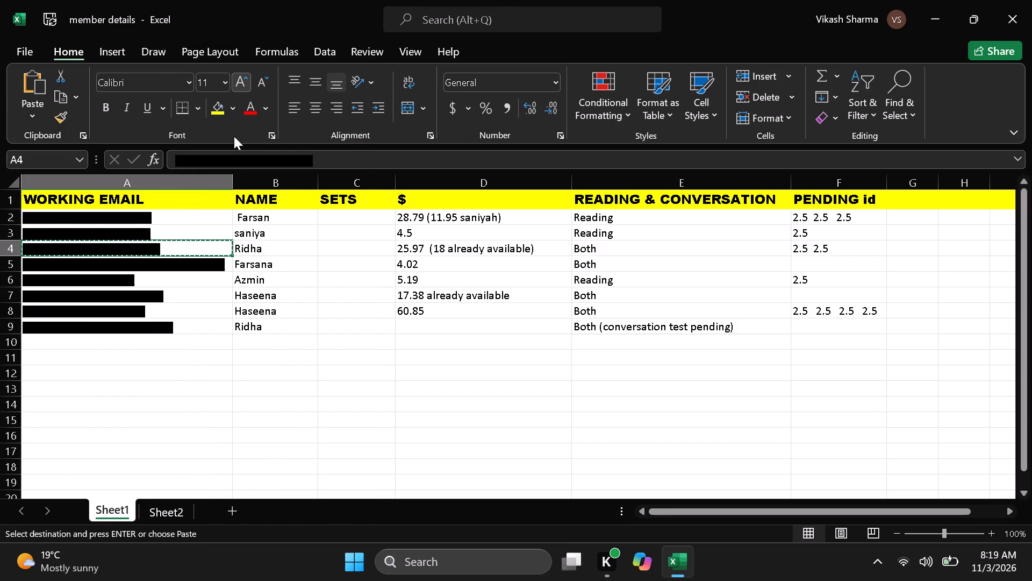
left_click(171, 515)
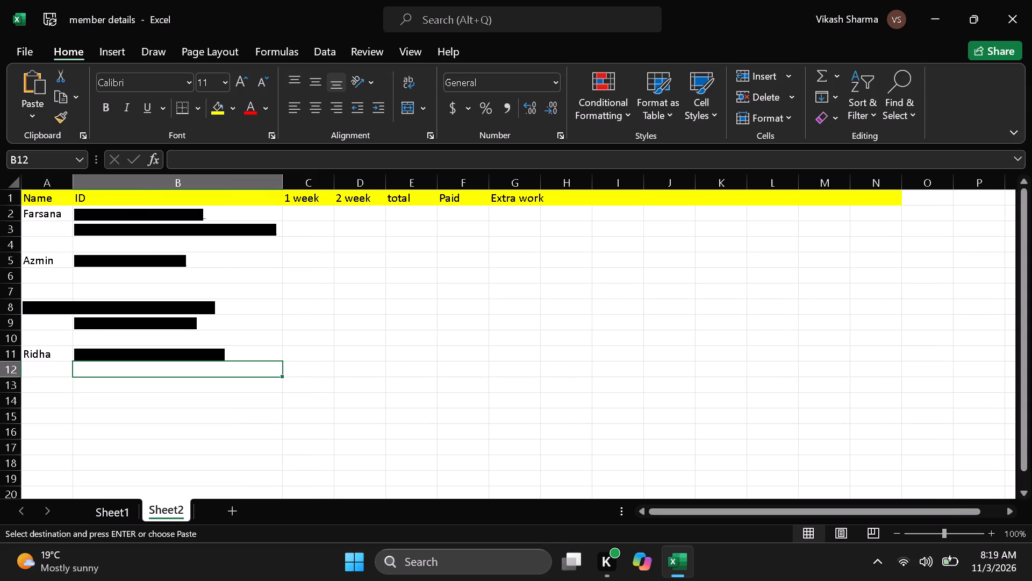
right_click(166, 371)
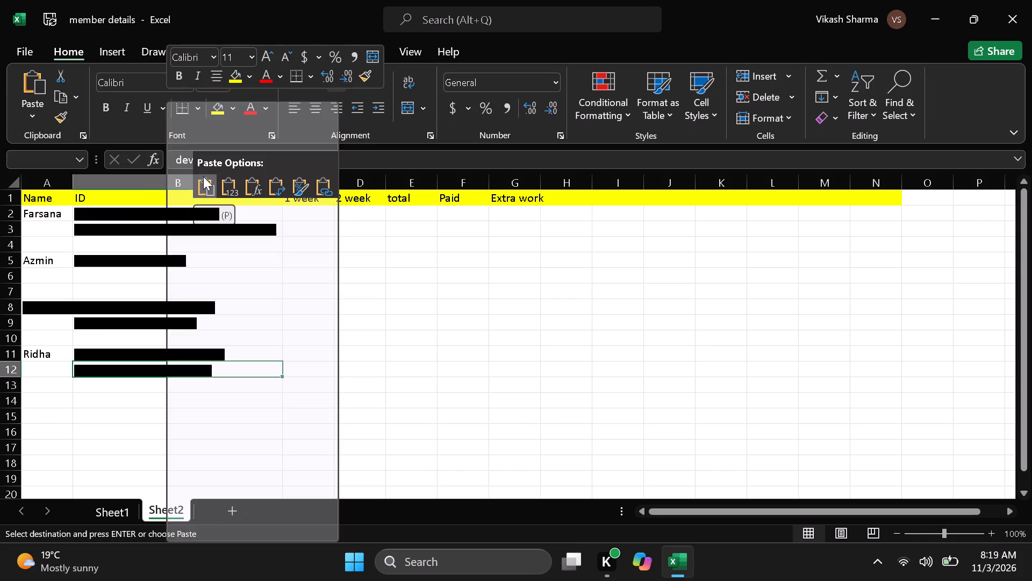
left_click(203, 176)
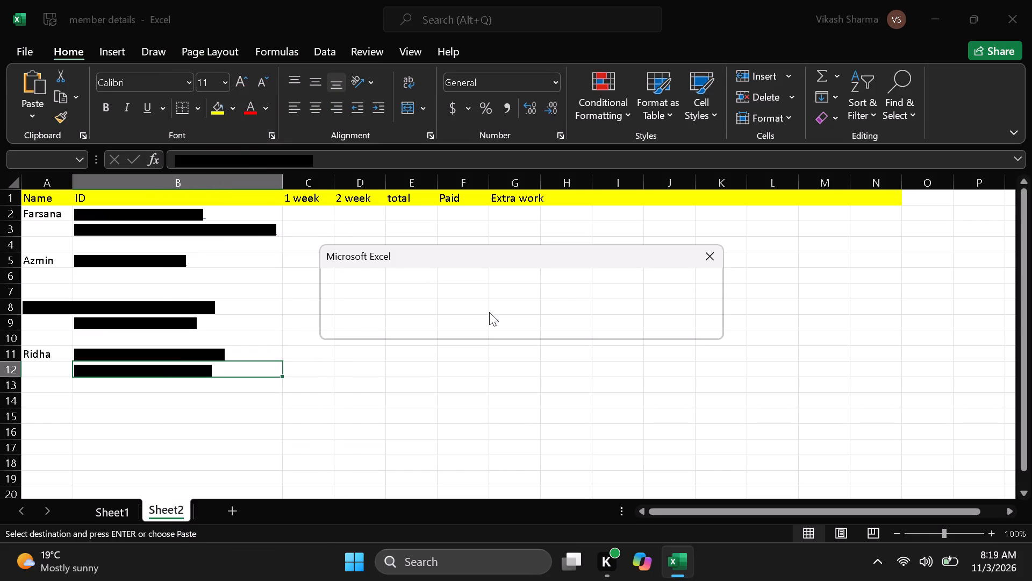
left_click(518, 320)
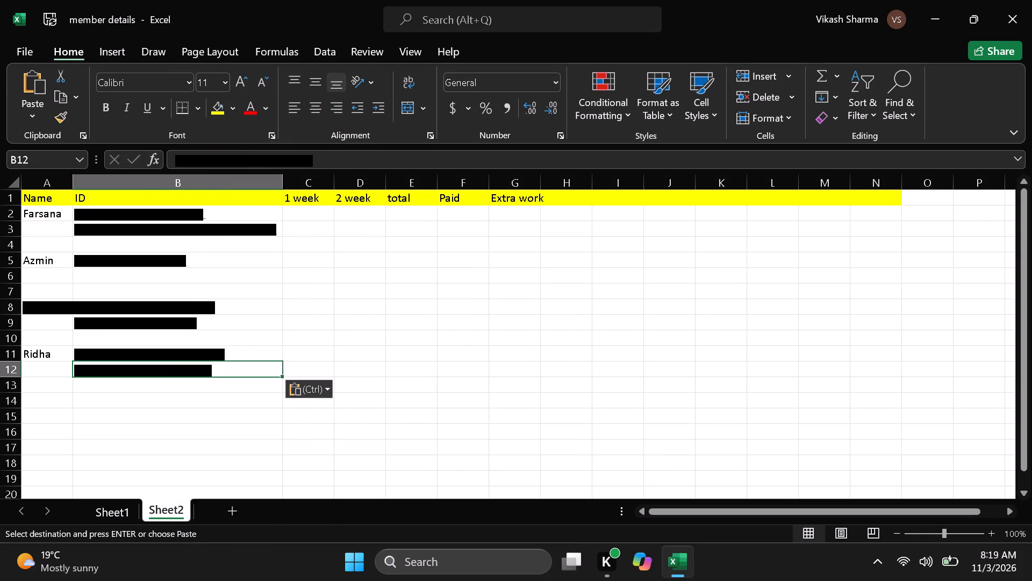
key("Return")
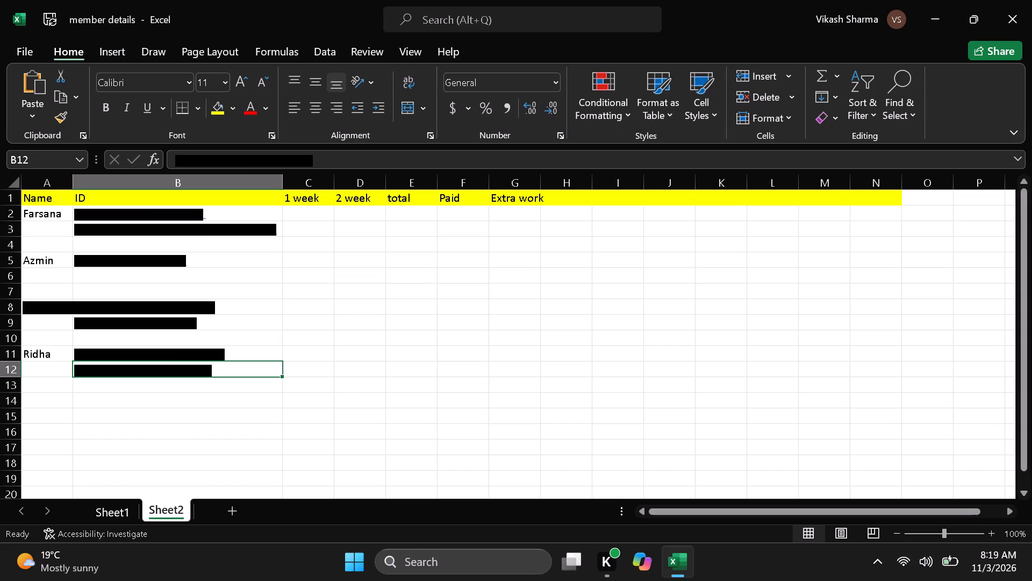
Enter the name Sanyah in cell A14 of the Name column on Sheet2.
left_click(44, 401)
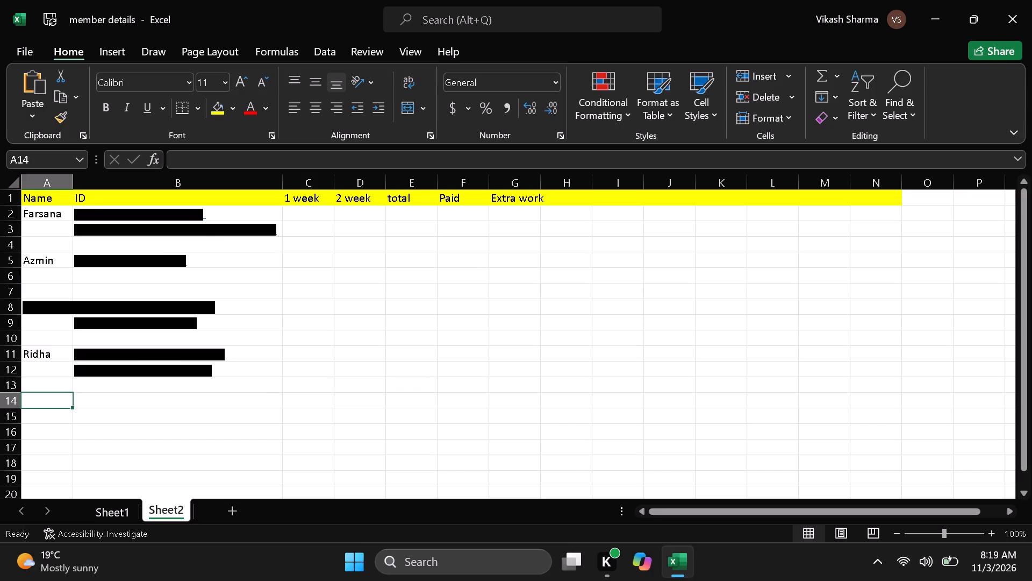
key("s")
key("a")
type("nia")
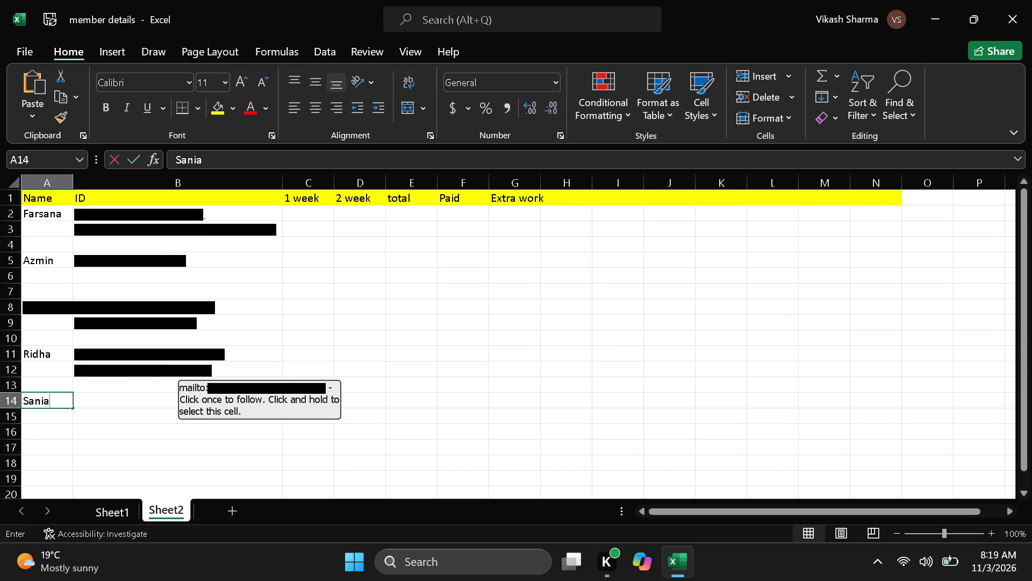
key("BackSpace")
key("BackSpace")
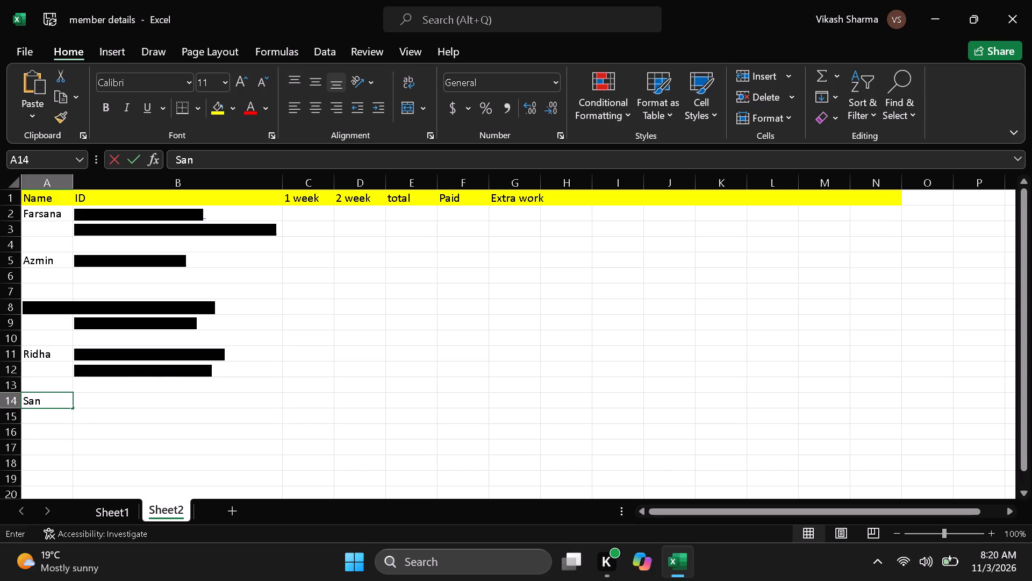
type("ya")
key("h")
left_click(90, 397)
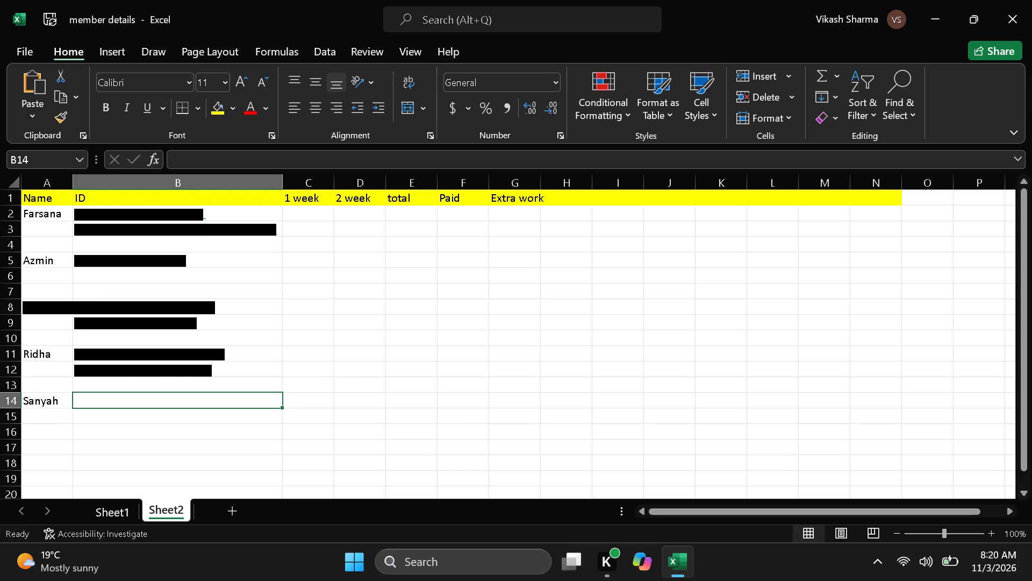
Copy saniya's working email from cell A3 on Sheet1 into ID cell B14 on Sheet2.
left_click(118, 510)
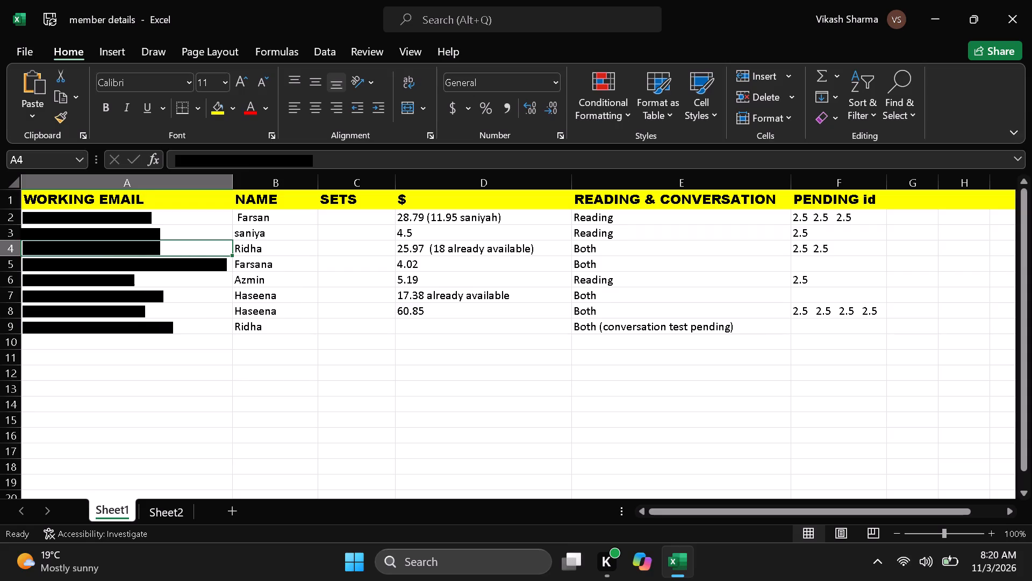
left_click(161, 238)
left_click(167, 233)
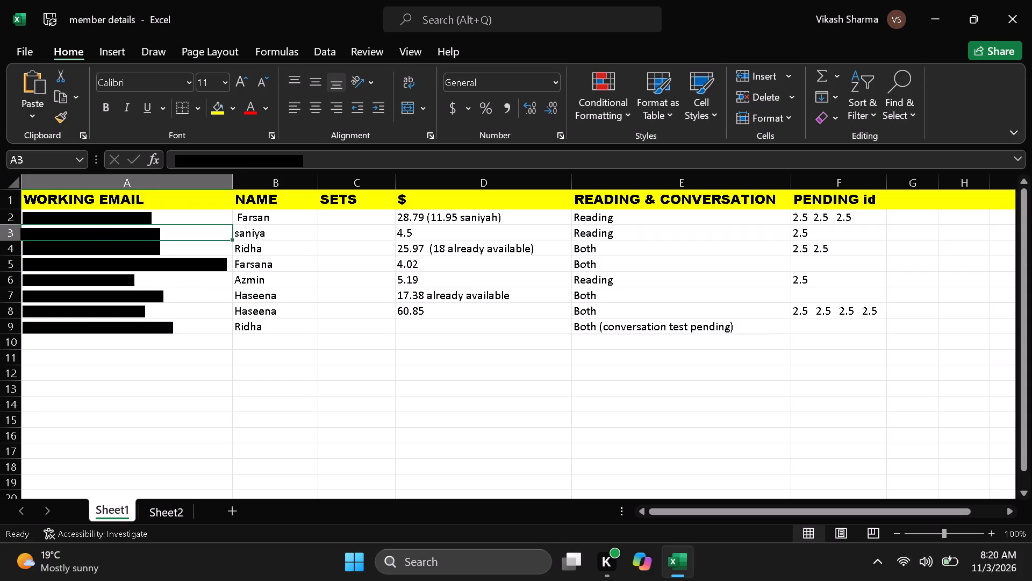
right_click(167, 233)
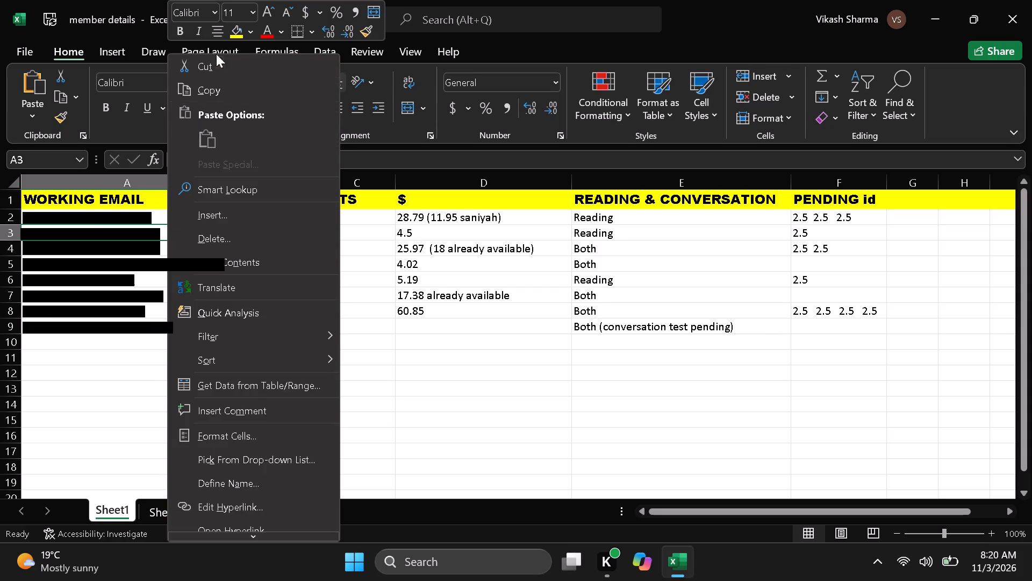
left_click(207, 91)
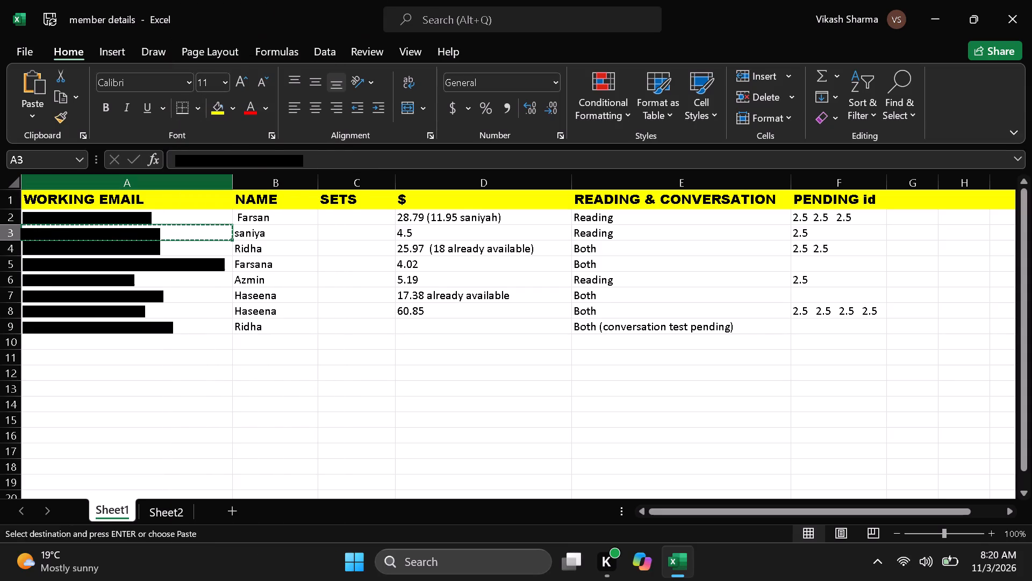
right_click(173, 237)
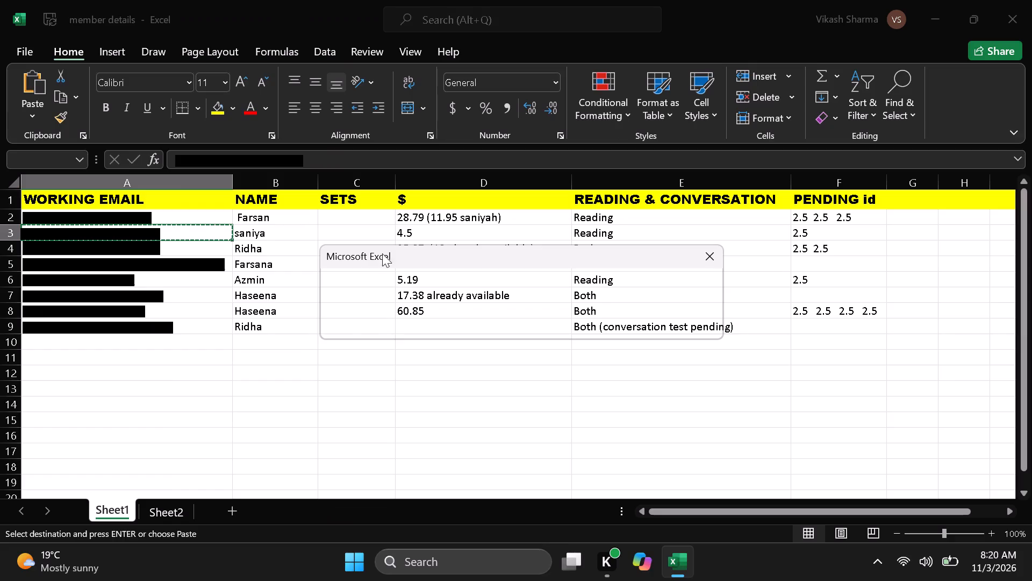
left_click(527, 324)
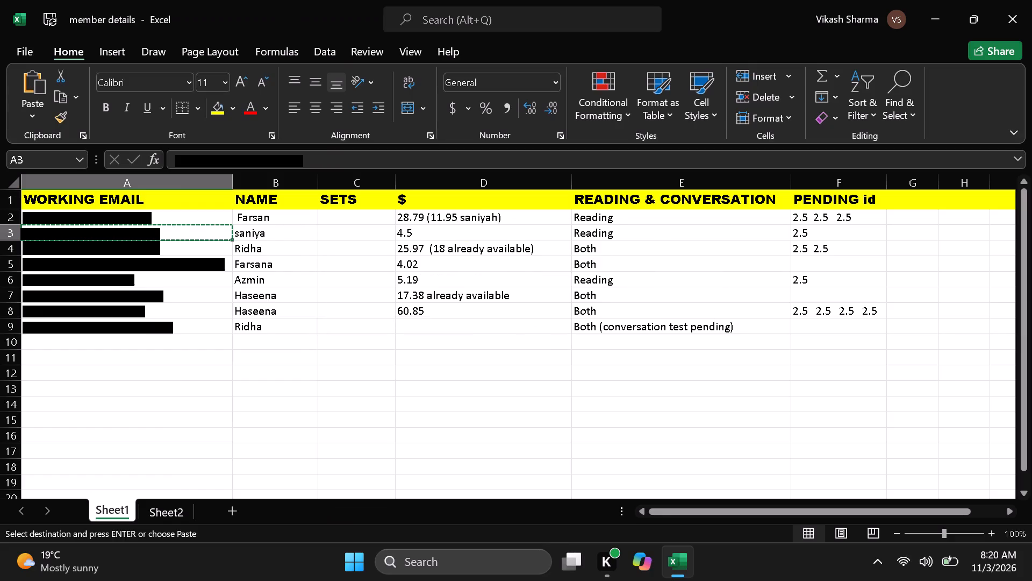
right_click(207, 231)
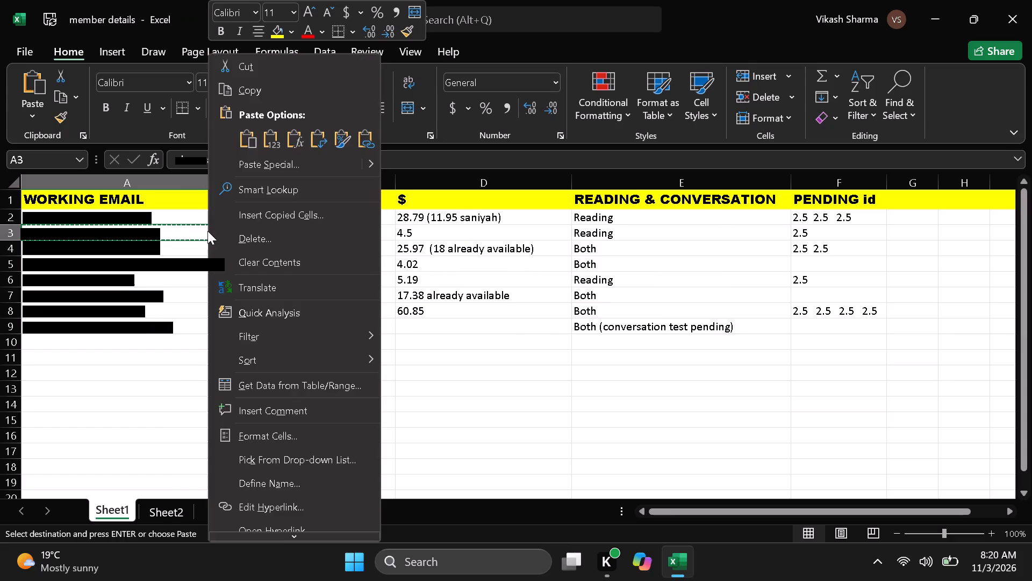
left_click(280, 81)
left_click(280, 81)
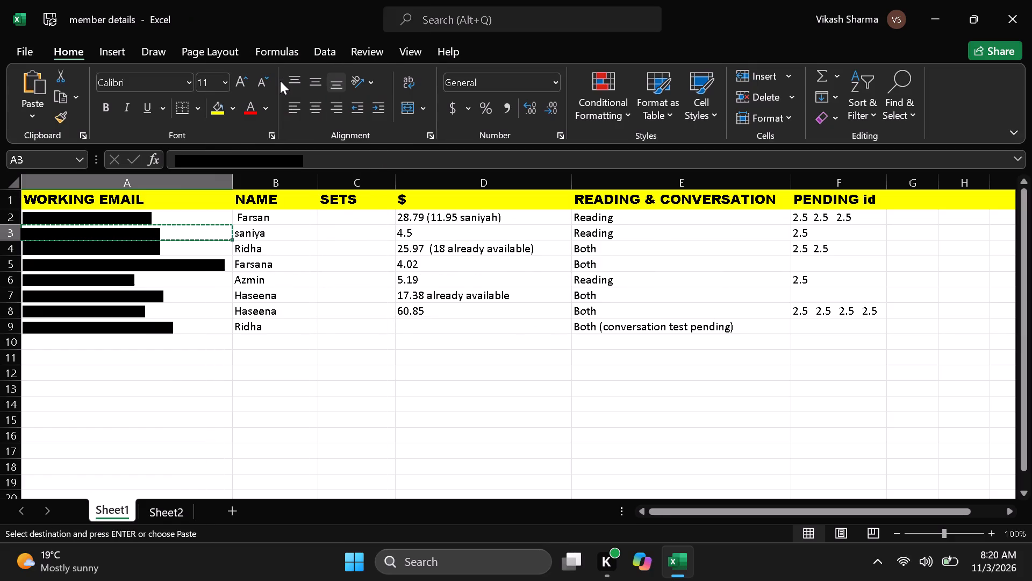
left_click(176, 516)
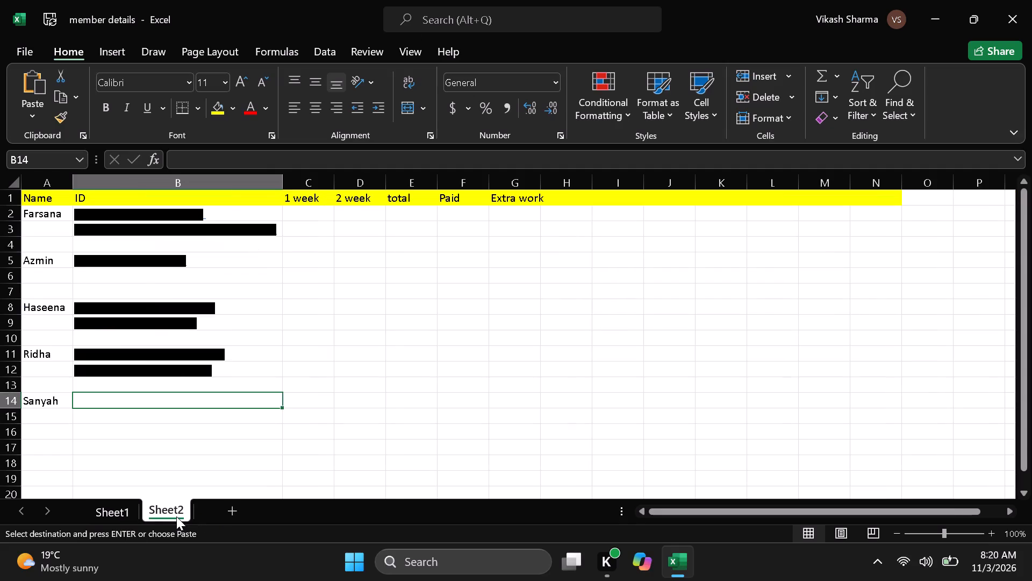
left_click(144, 407)
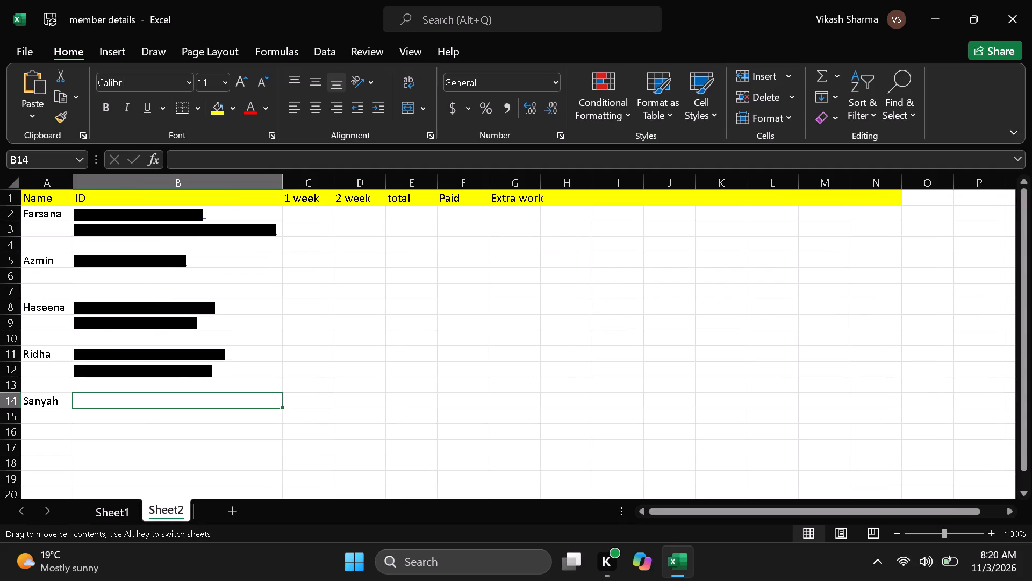
right_click(144, 400)
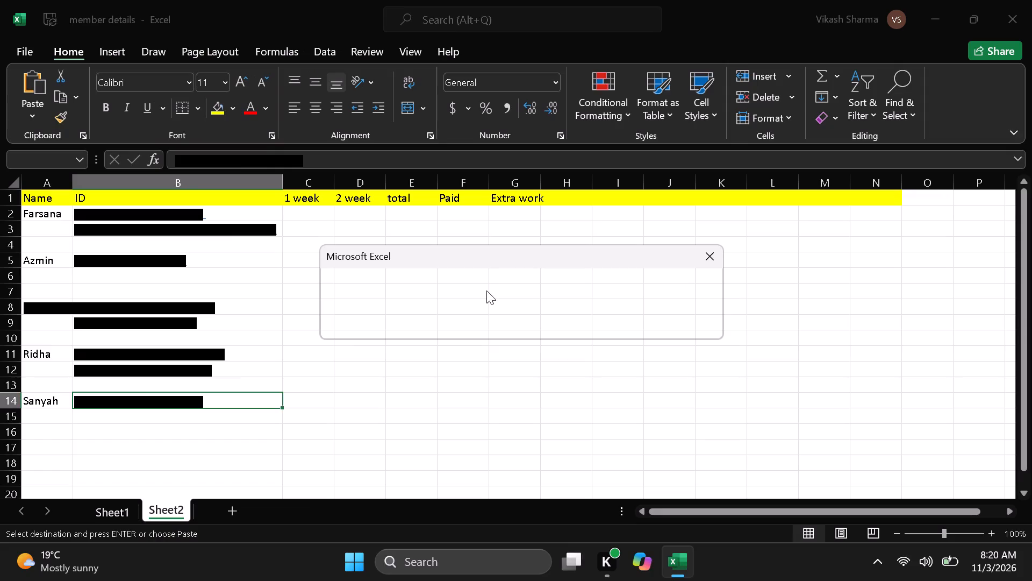
left_click(513, 321)
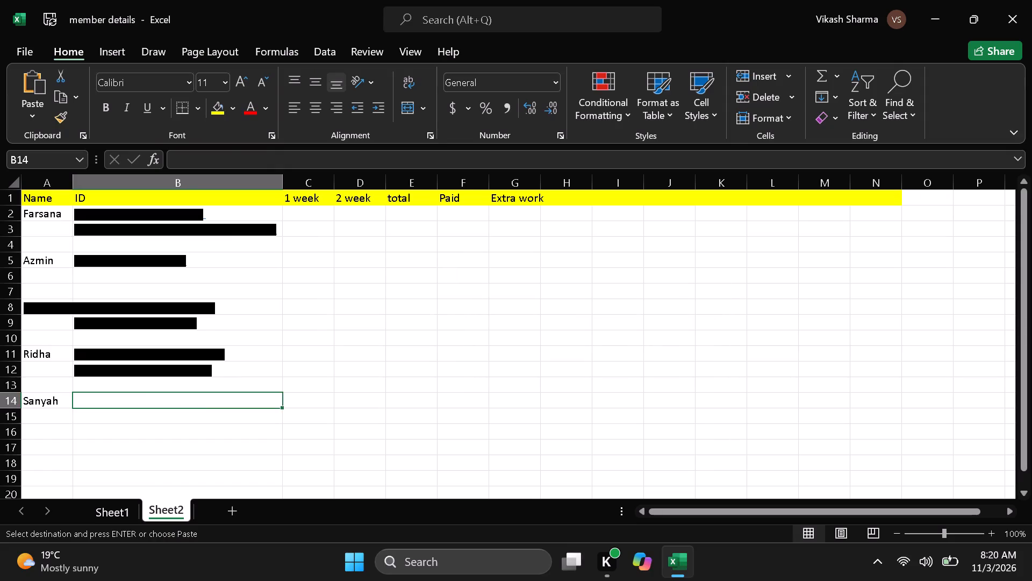
right_click(234, 400)
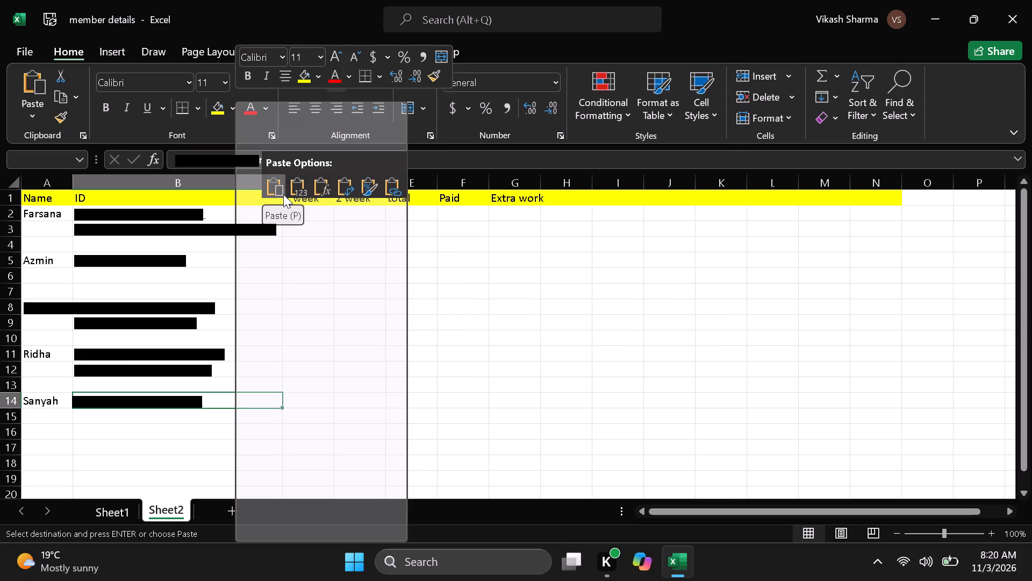
left_click(283, 194)
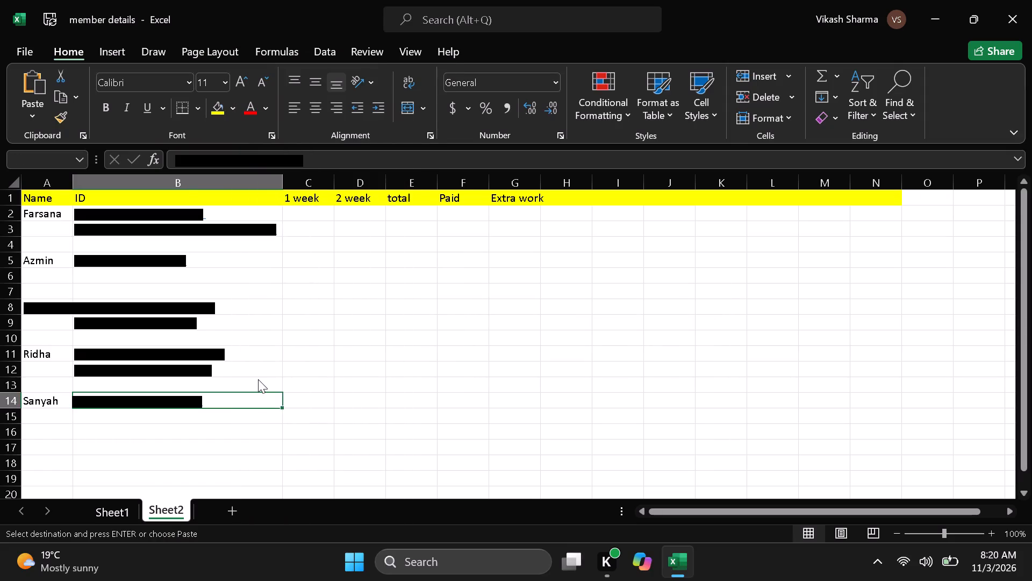
key("Return")
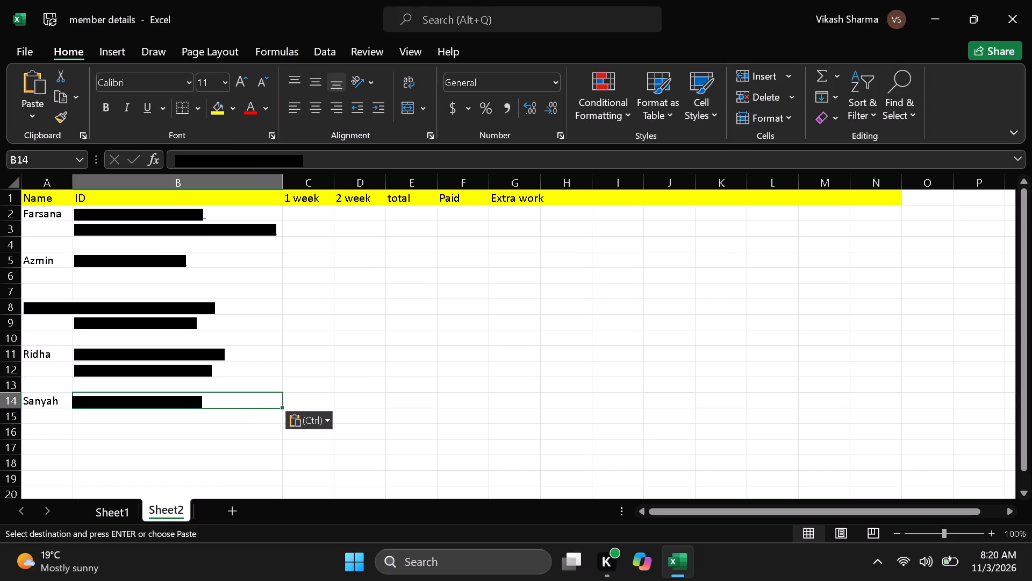
Correct the spelling of the name in cell A14 of Sheet2's Name column to Saniyah.
key("Return")
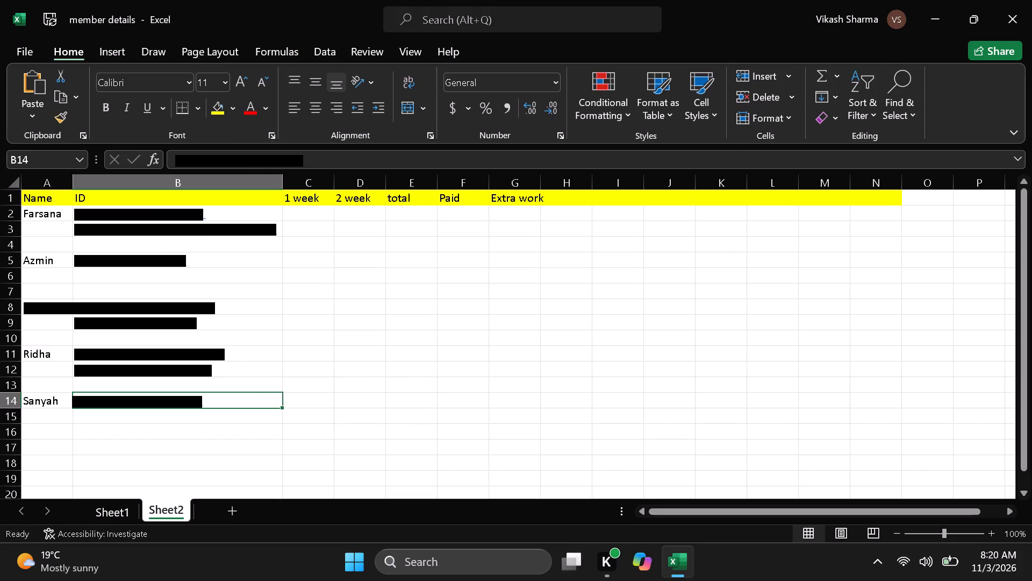
double_click(47, 401)
double_click(47, 401)
triple_click(47, 401)
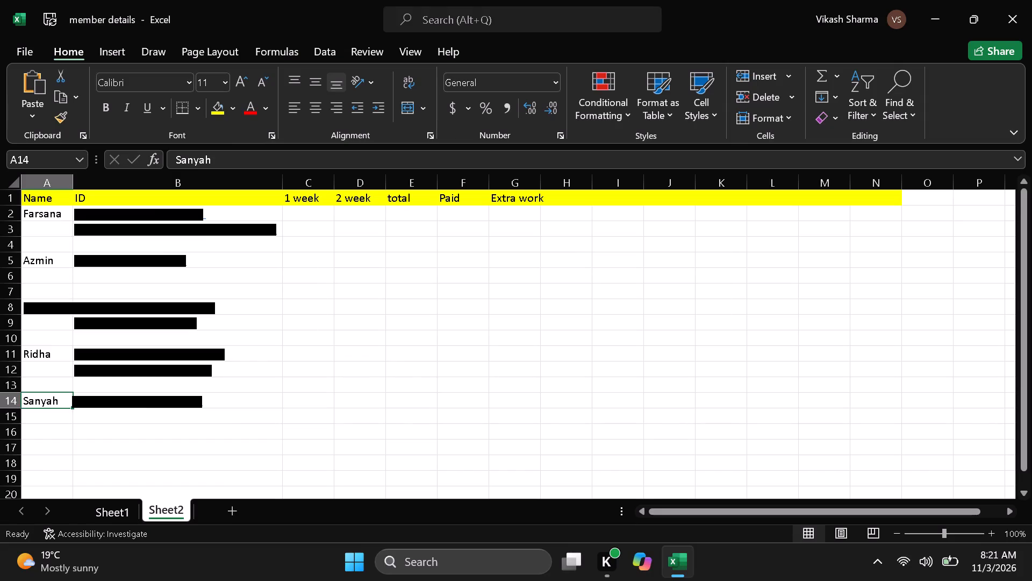
left_click(47, 401)
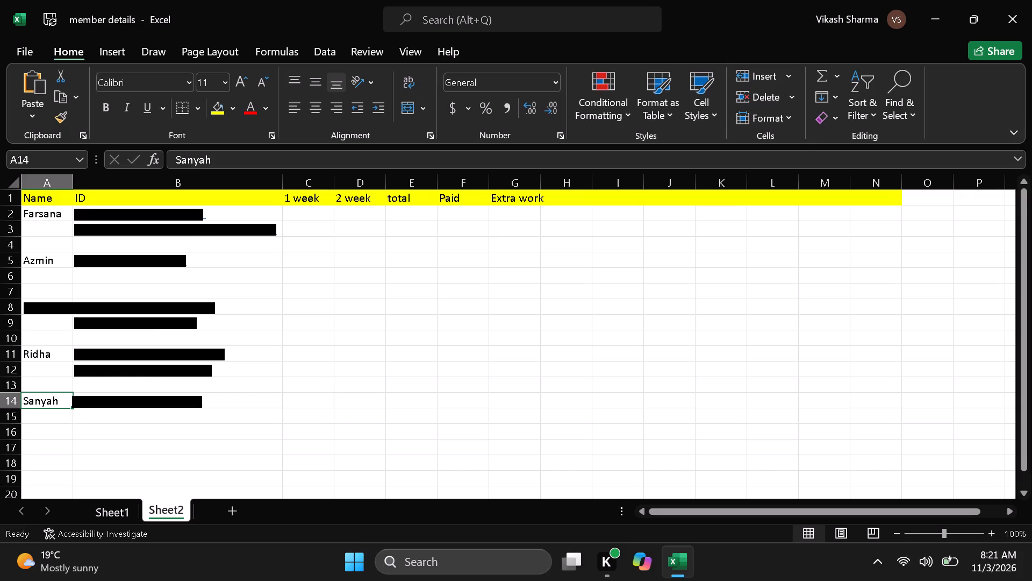
triple_click(40, 400)
double_click(42, 403)
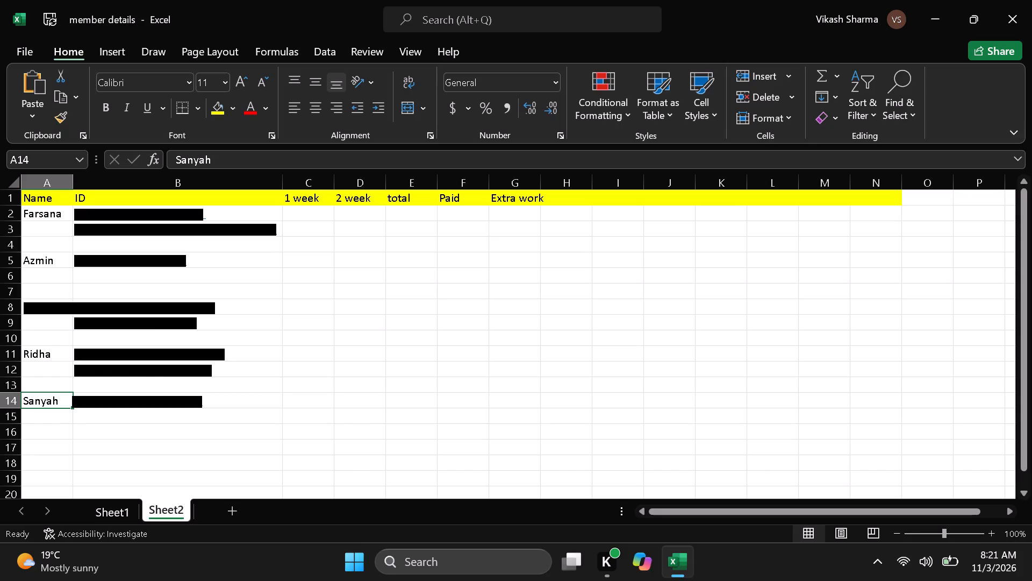
left_click_drag(42, 403, 35, 403)
triple_click(35, 403)
left_click(35, 402)
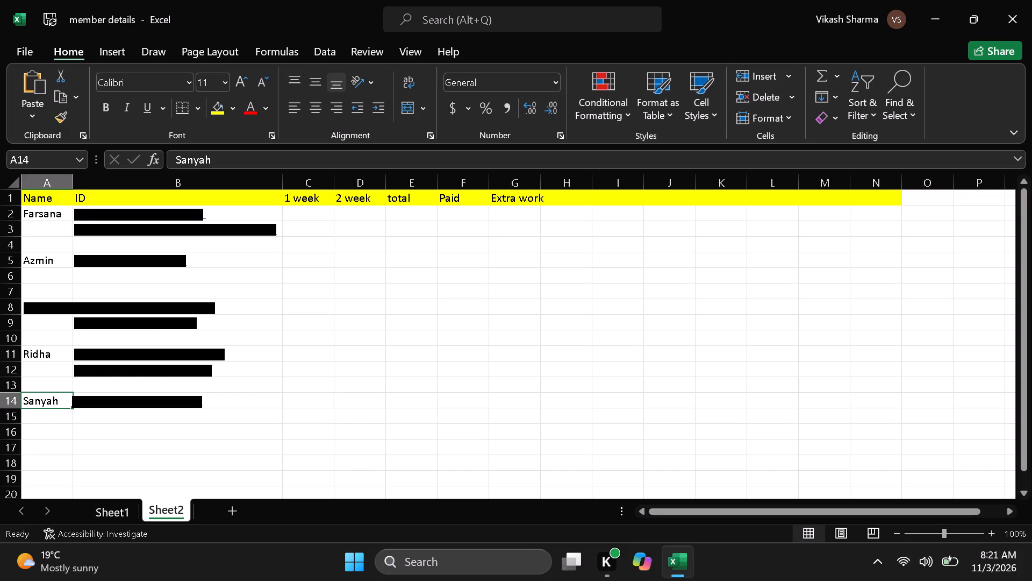
left_click_drag(35, 402, 44, 403)
triple_click(44, 403)
double_click(44, 403)
key("BackSpace")
key("s")
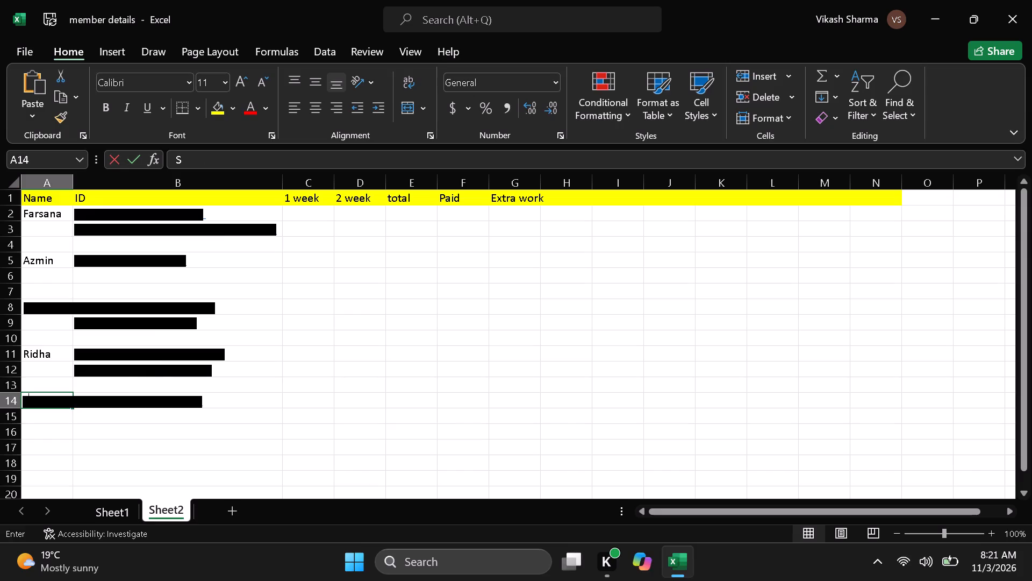
key("a")
type("niya")
key("h")
left_click(91, 427)
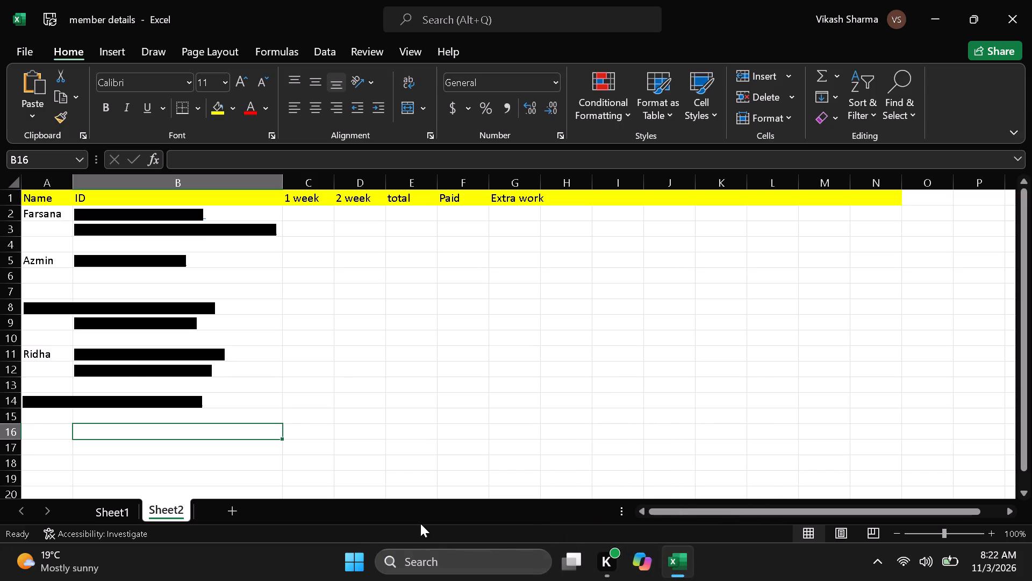
Check the member names and working emails on Sheet1 against the list on Sheet2.
left_click(120, 507)
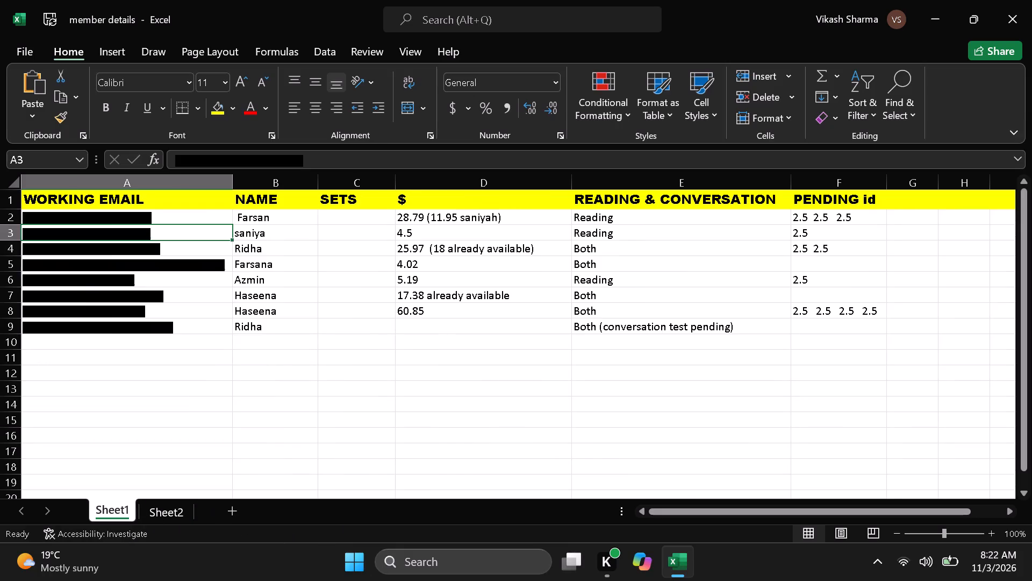
left_click(161, 513)
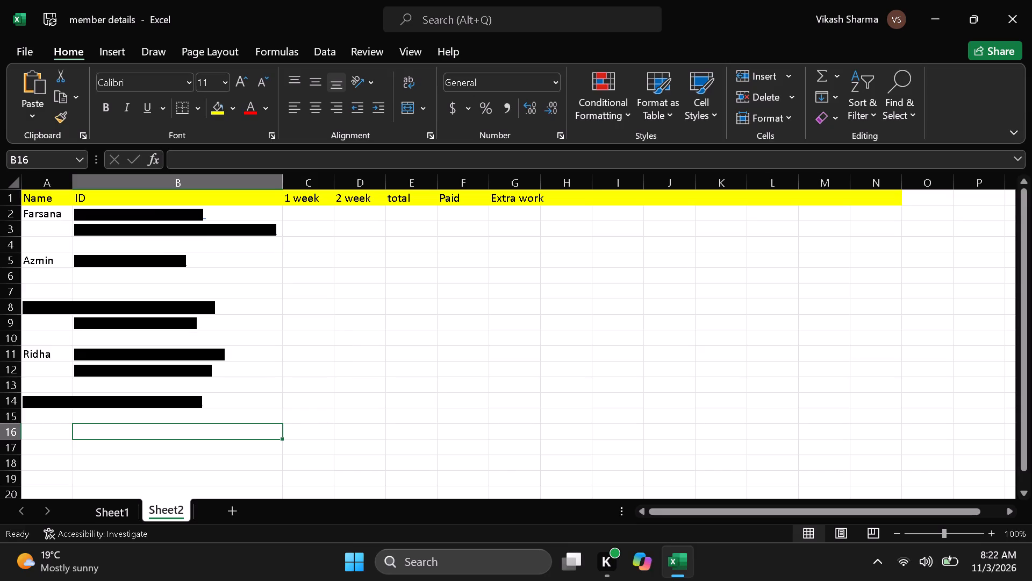
left_click_drag(178, 365, 203, 363)
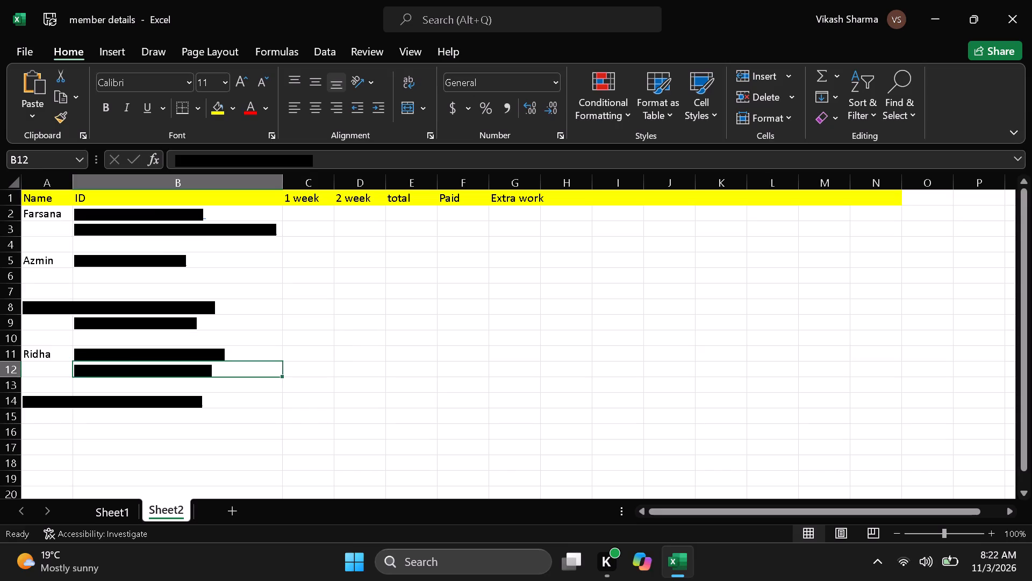
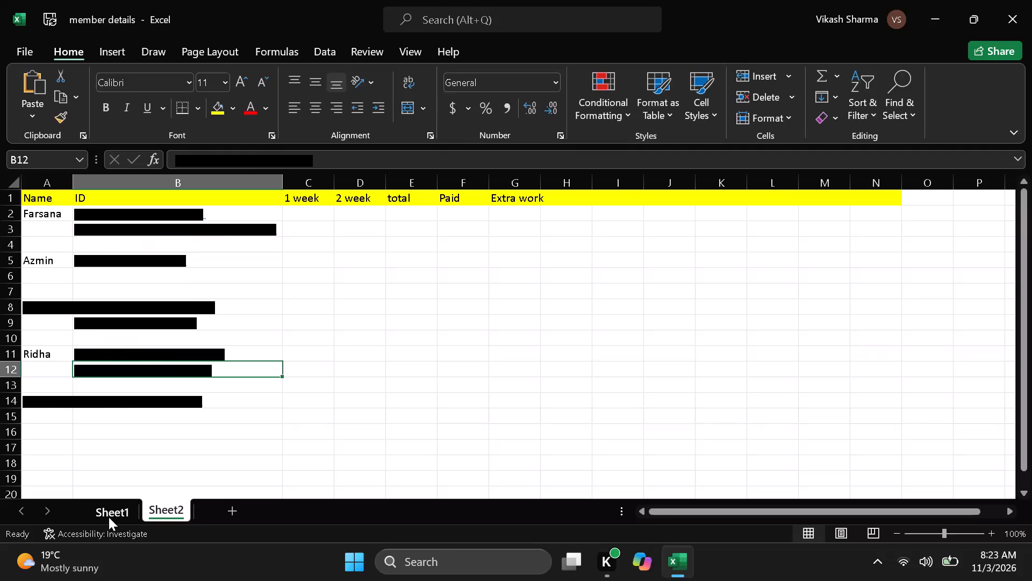
Switch back to Sheet1 to review the members' working emails and names.
left_click(110, 511)
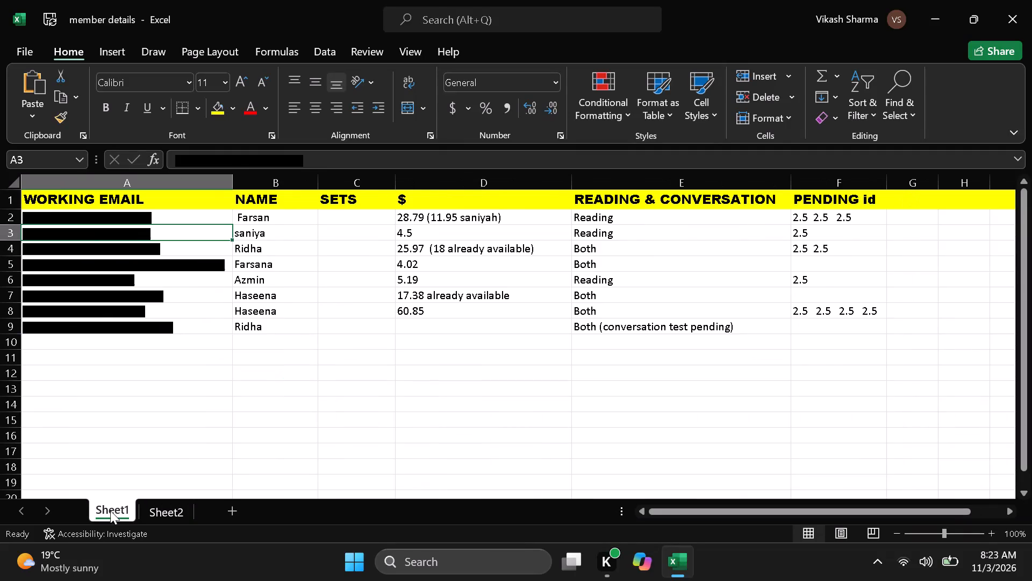
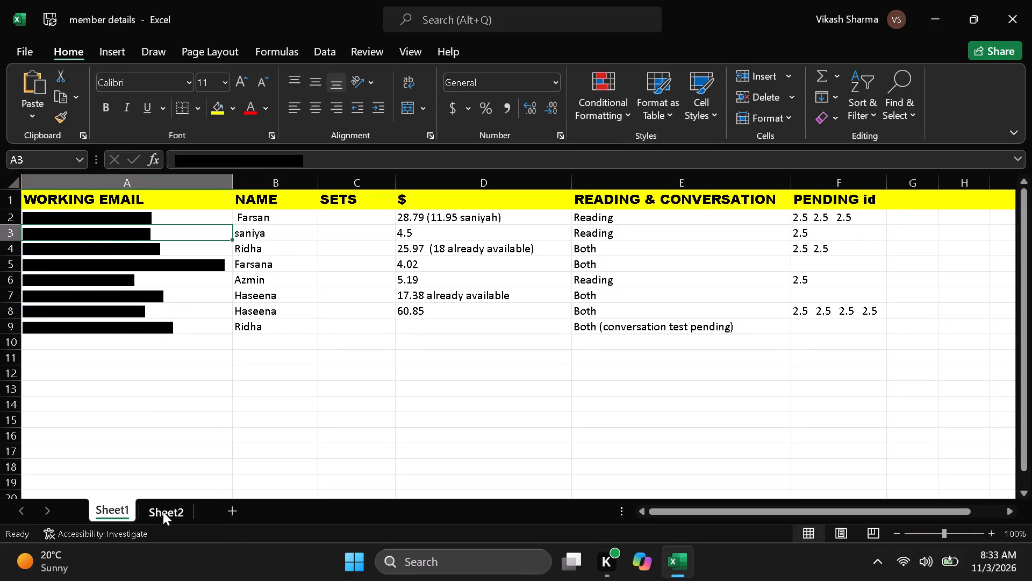
Return to Sheet2 and clear Ridha's first email from cell B11.
left_click(163, 512)
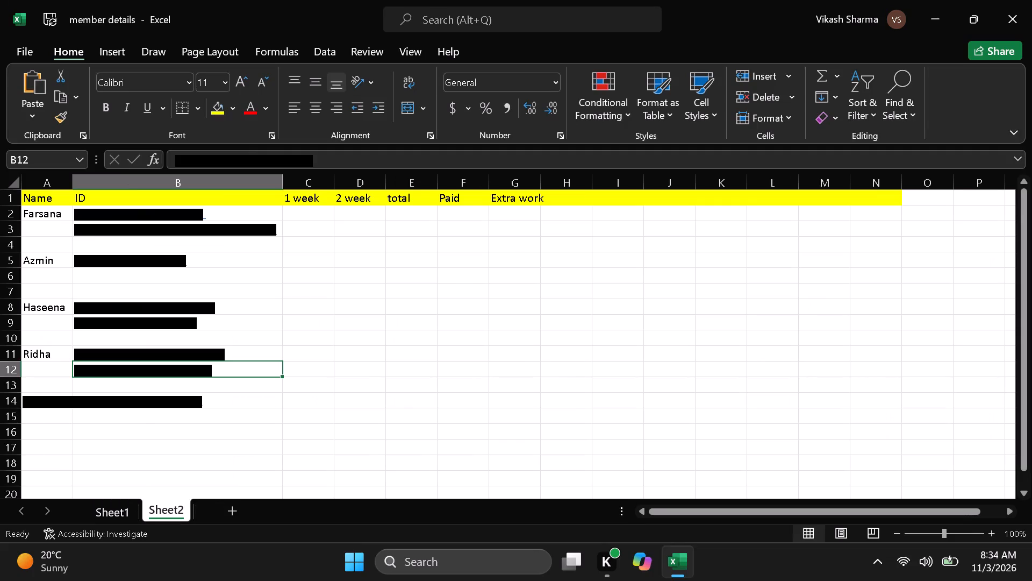
left_click(201, 352)
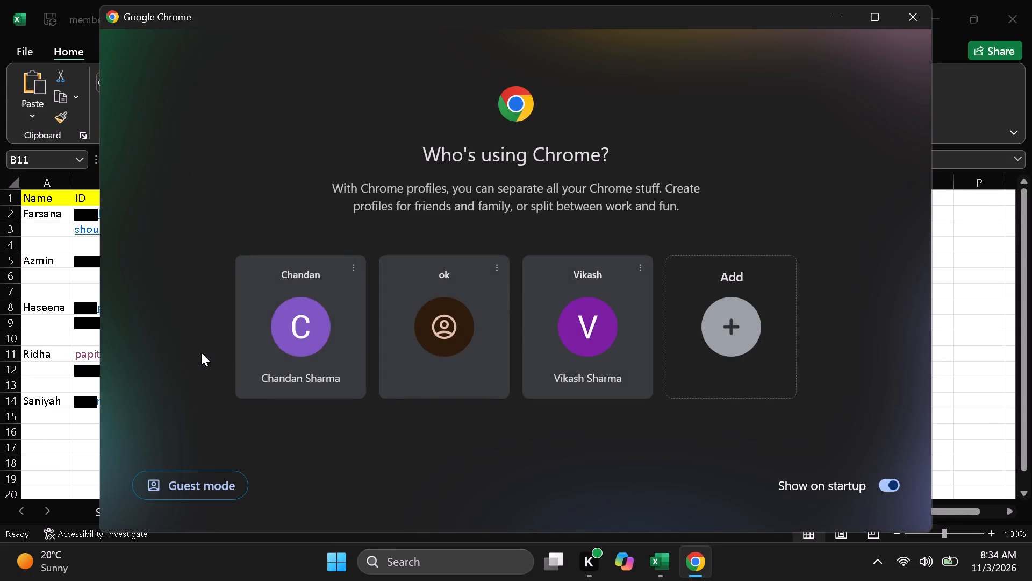
left_click(903, 10)
key("BackSpace")
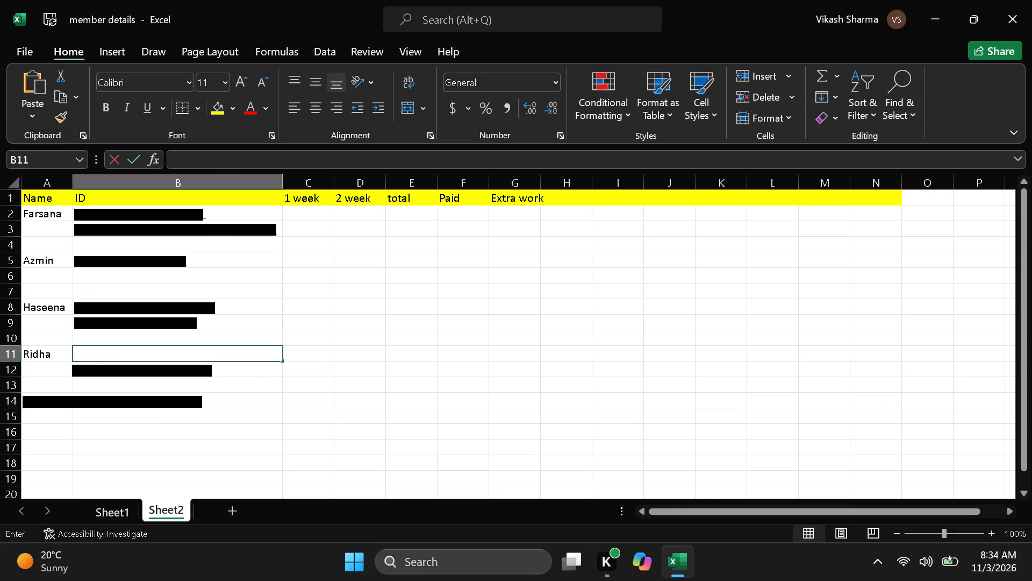
Copy Ridha's second email from cell B12 and paste it into the empty cell B11.
double_click(222, 374)
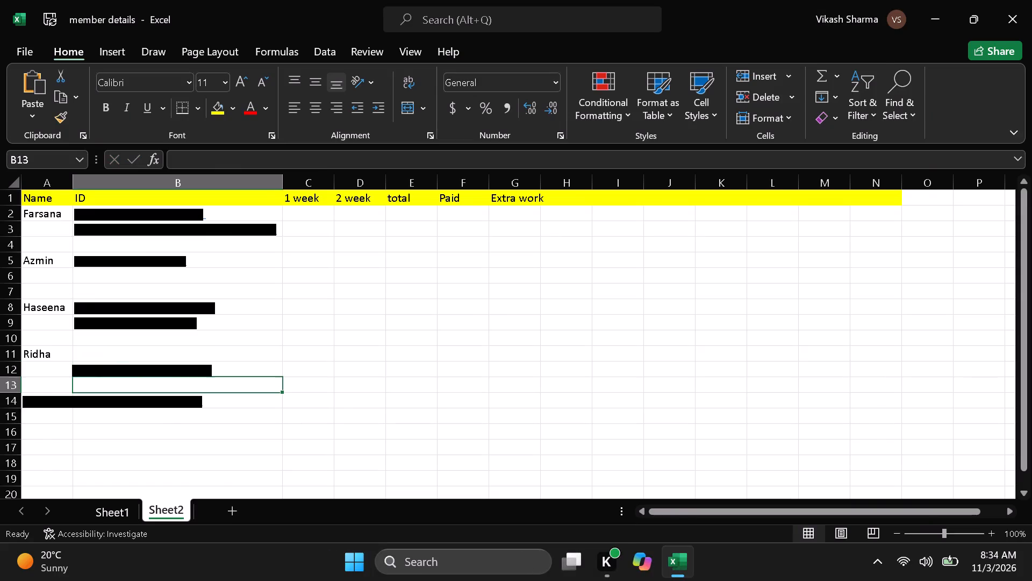
left_click(220, 365)
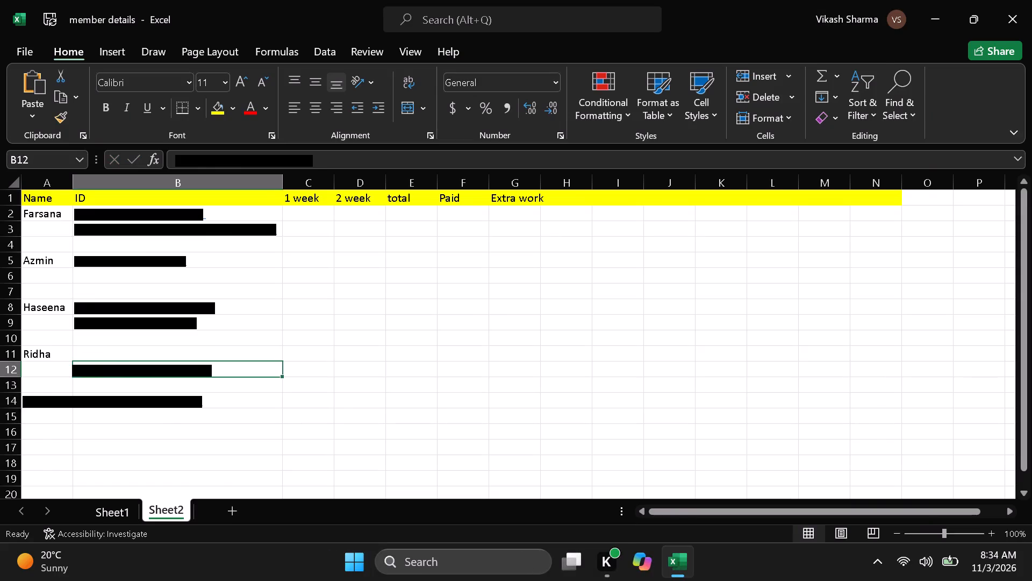
right_click(220, 365)
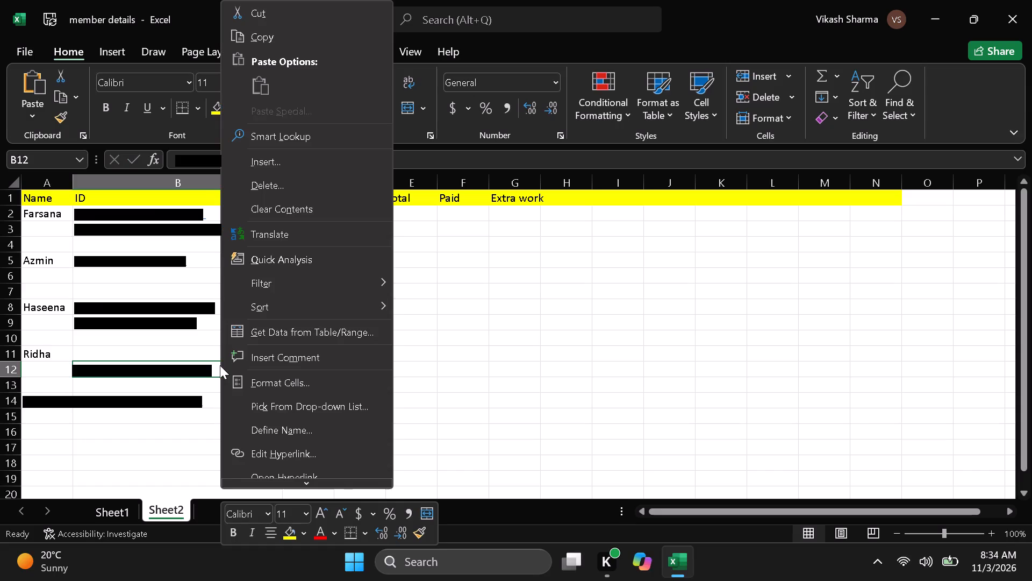
double_click(335, 33)
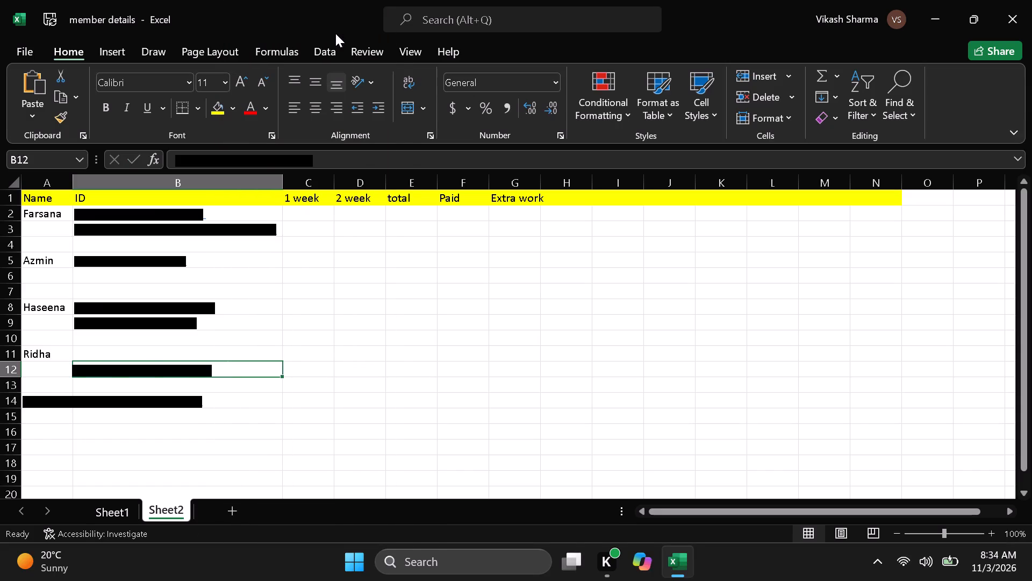
right_click(160, 367)
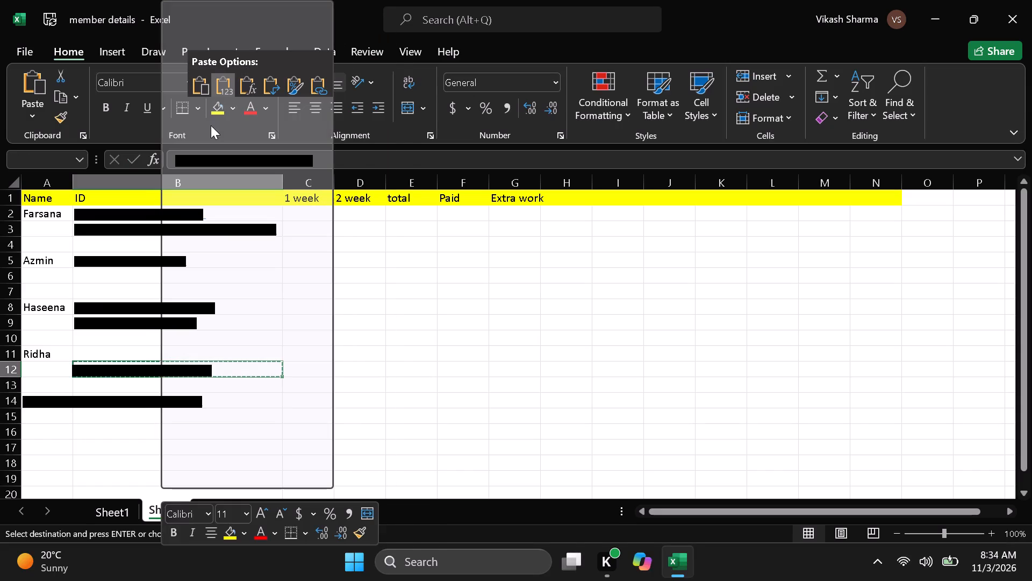
left_click(97, 352)
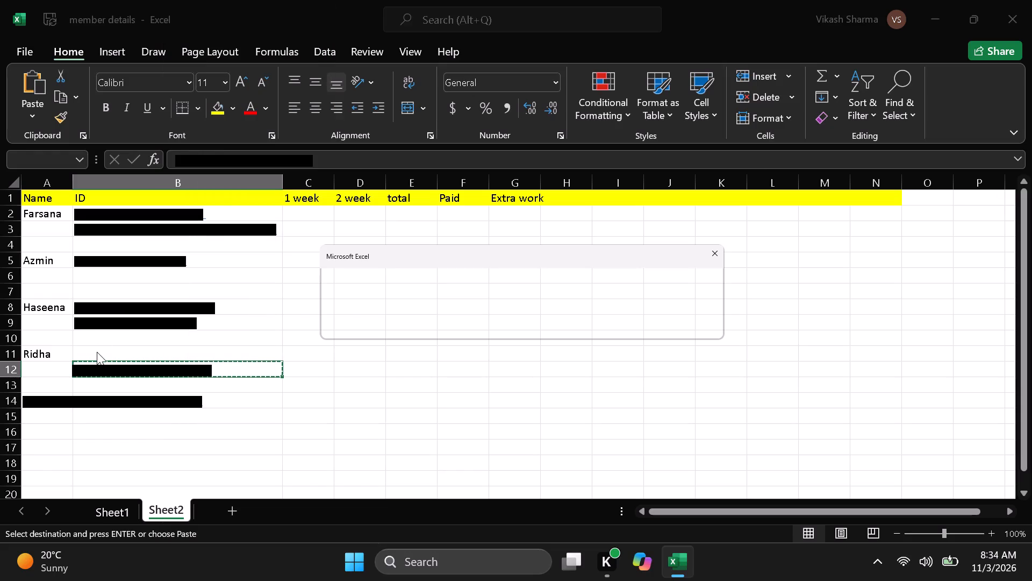
left_click(97, 352)
left_click(97, 352)
left_click(519, 332)
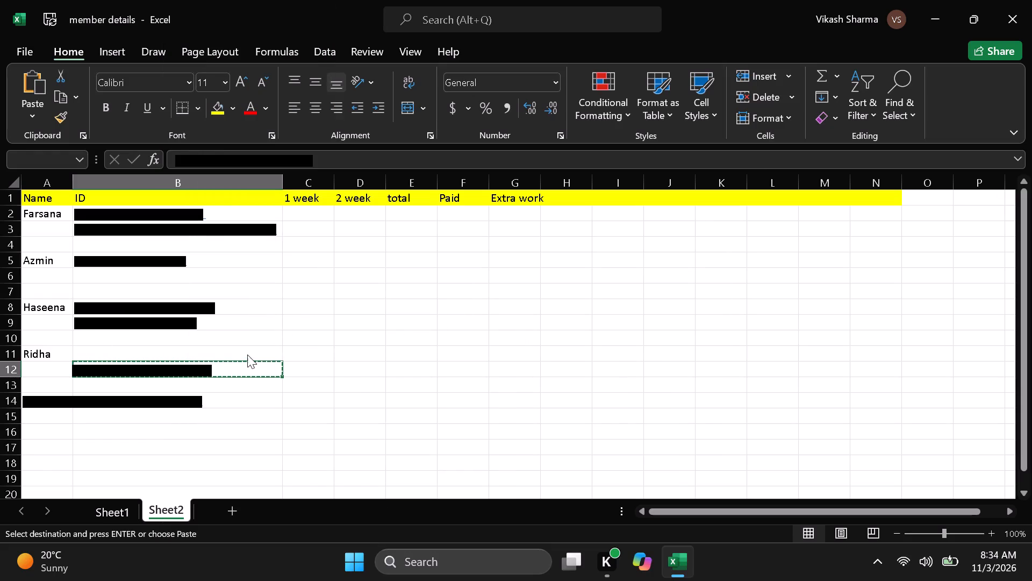
left_click(239, 350)
right_click(239, 350)
left_click(239, 350)
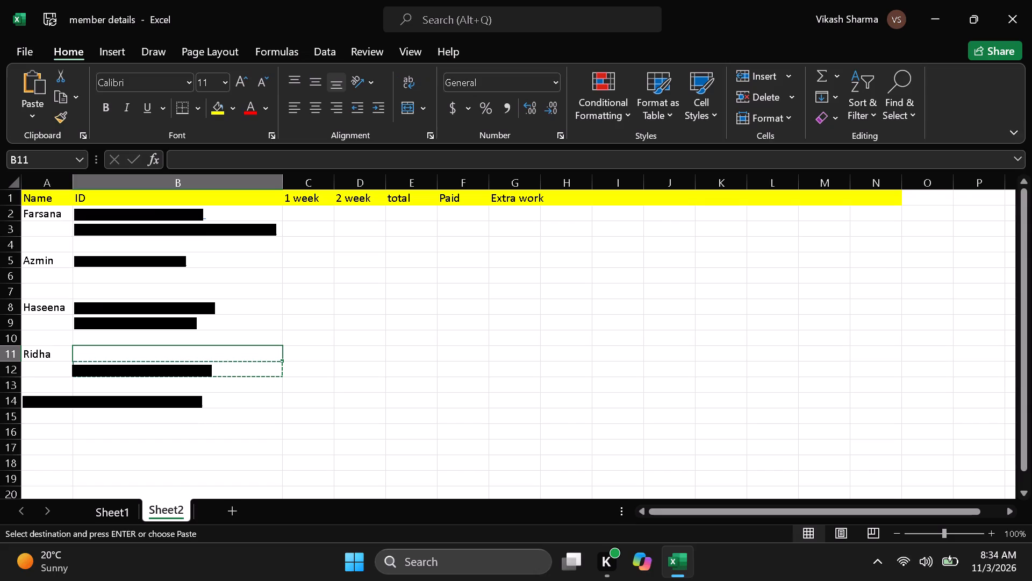
right_click(233, 356)
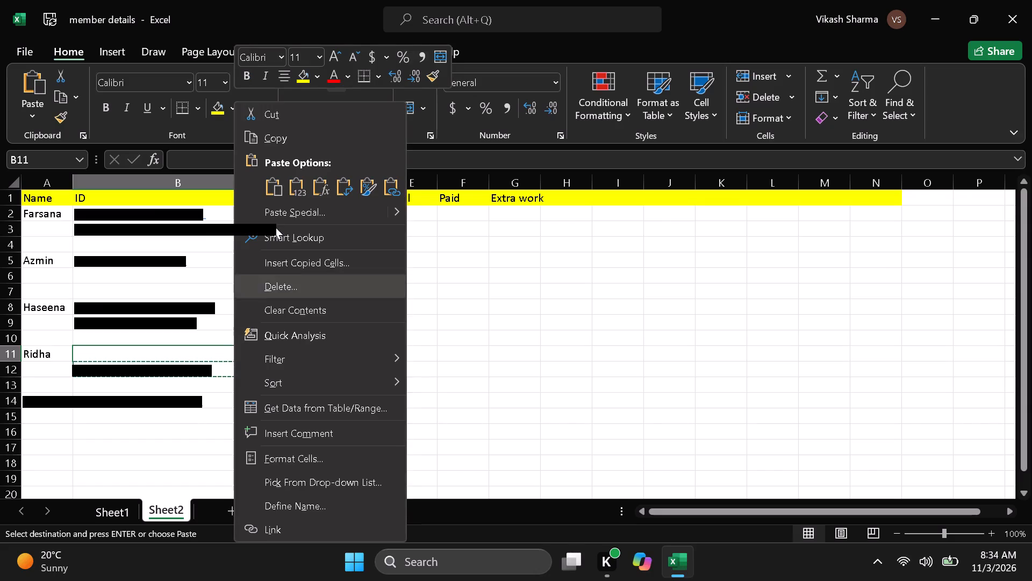
left_click(278, 197)
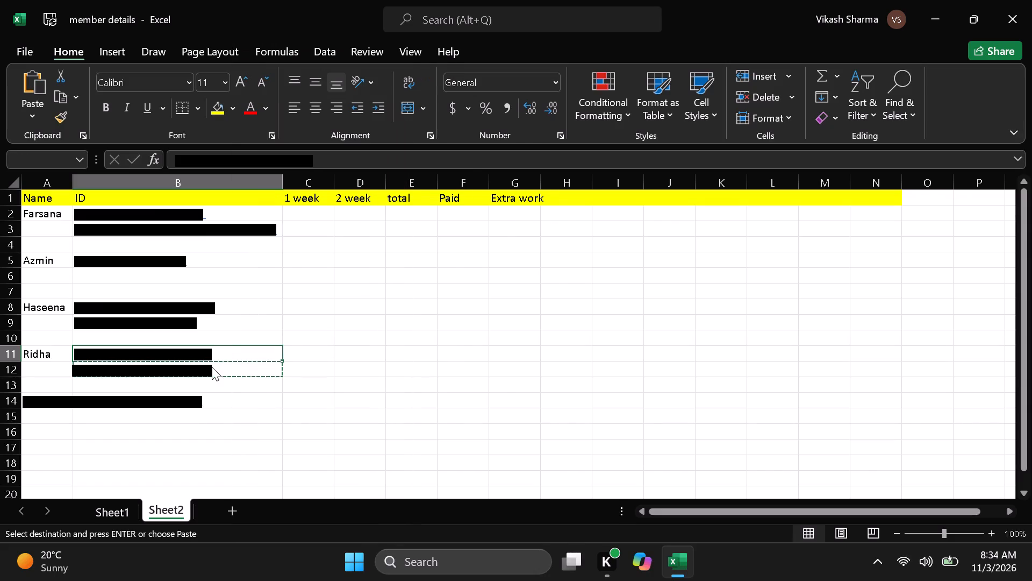
left_click(212, 367)
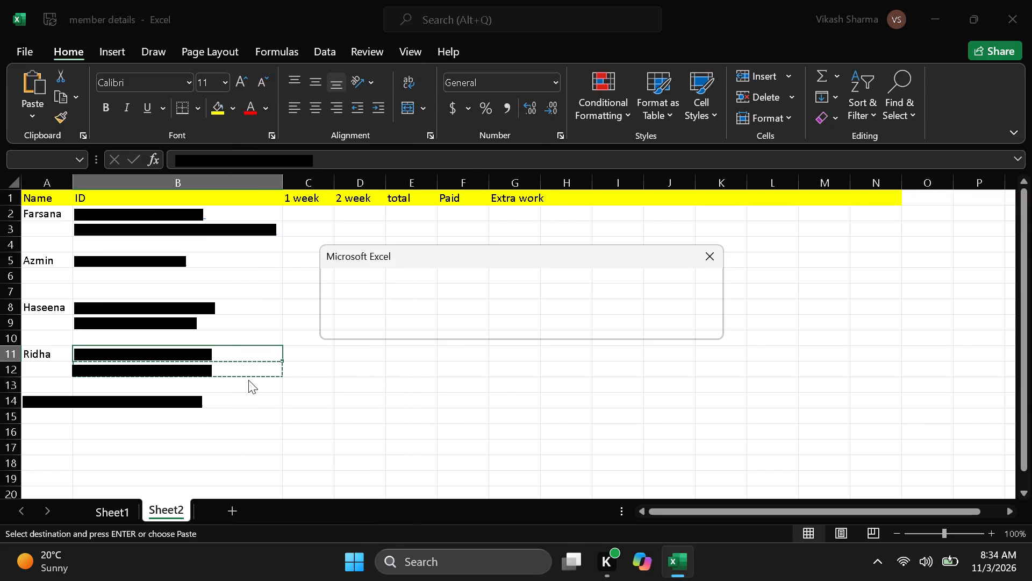
left_click(515, 320)
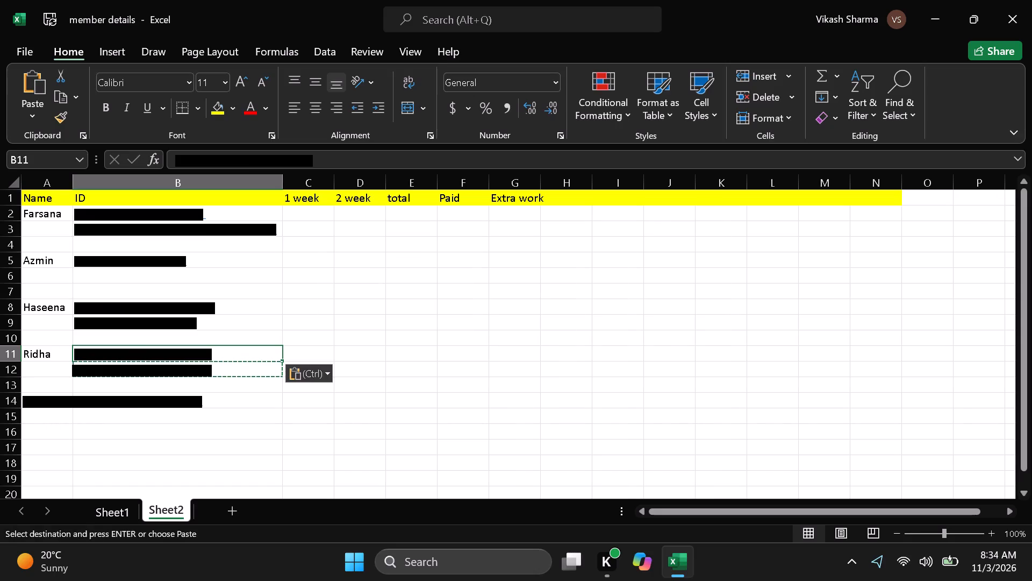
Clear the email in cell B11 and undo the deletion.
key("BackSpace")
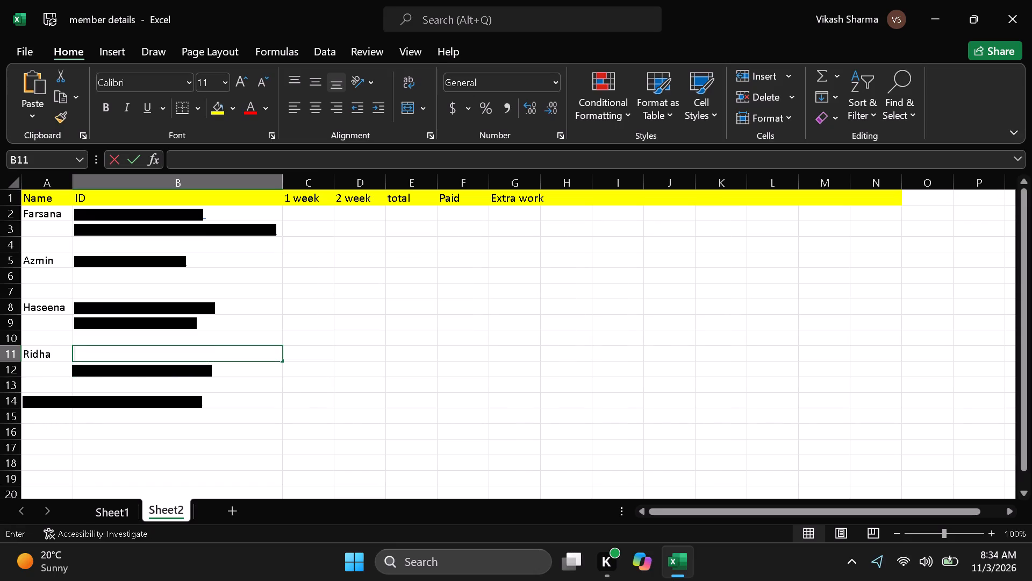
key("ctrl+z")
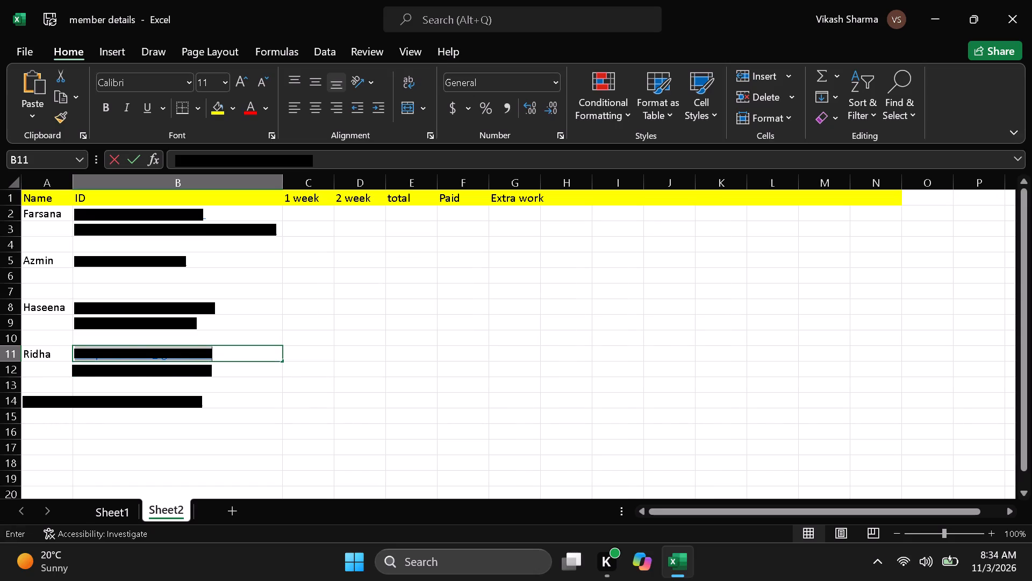
Clear the duplicate email from cell B12 below Ridha's first entry.
left_click(264, 381)
left_click(262, 372)
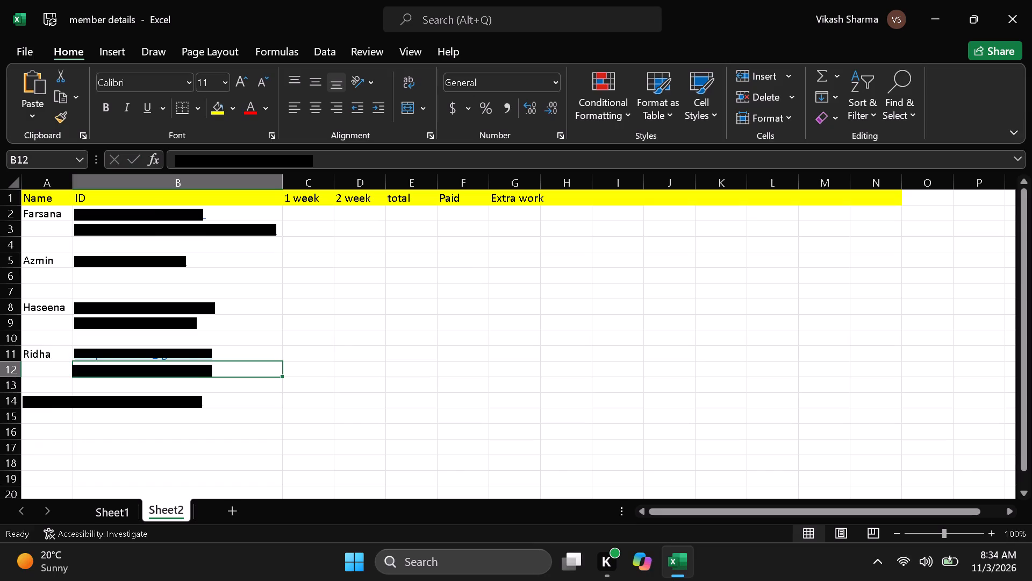
key("BackSpace")
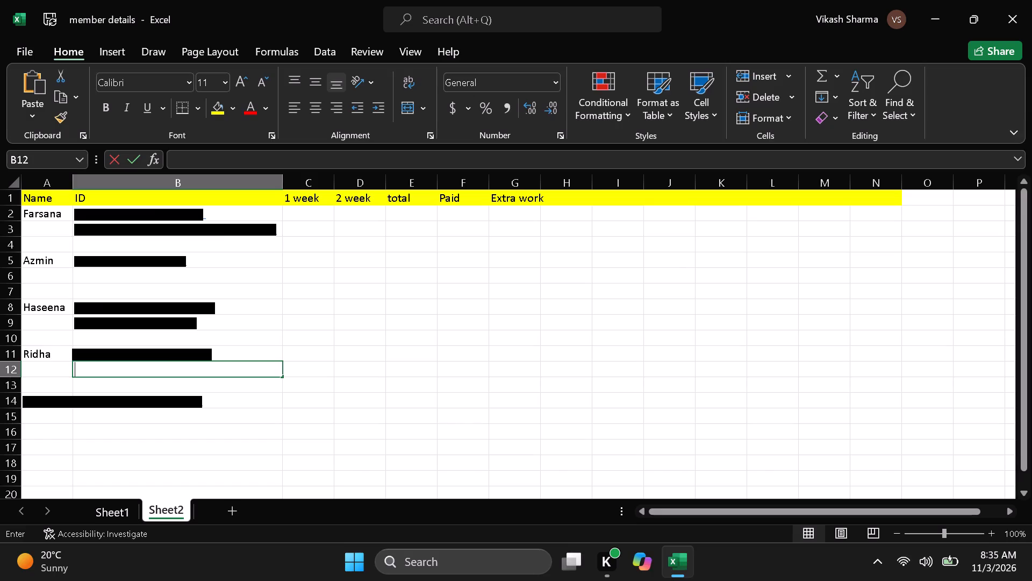
Switch back to Sheet1 to look up Ridha's working emails.
left_click(137, 505)
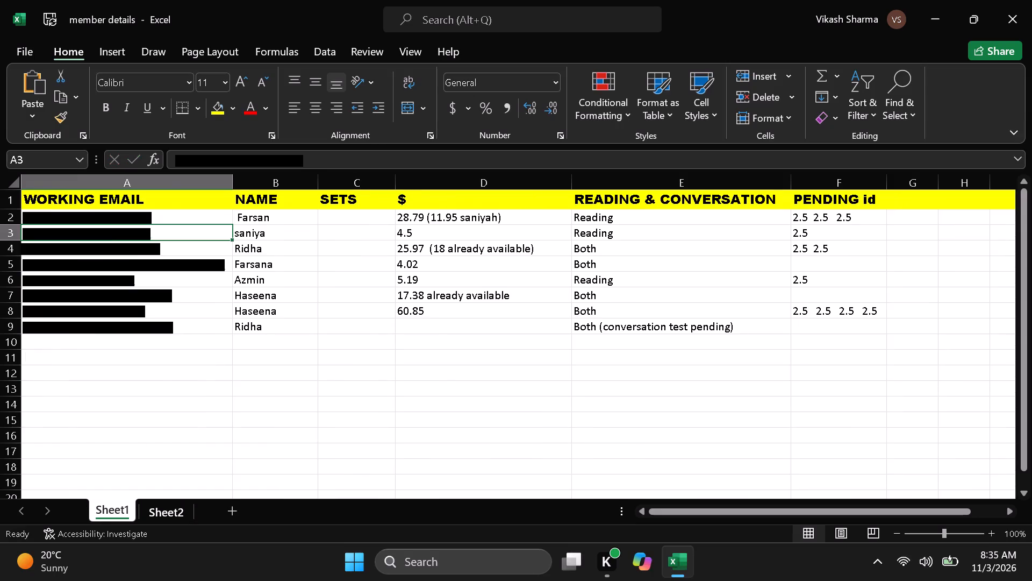
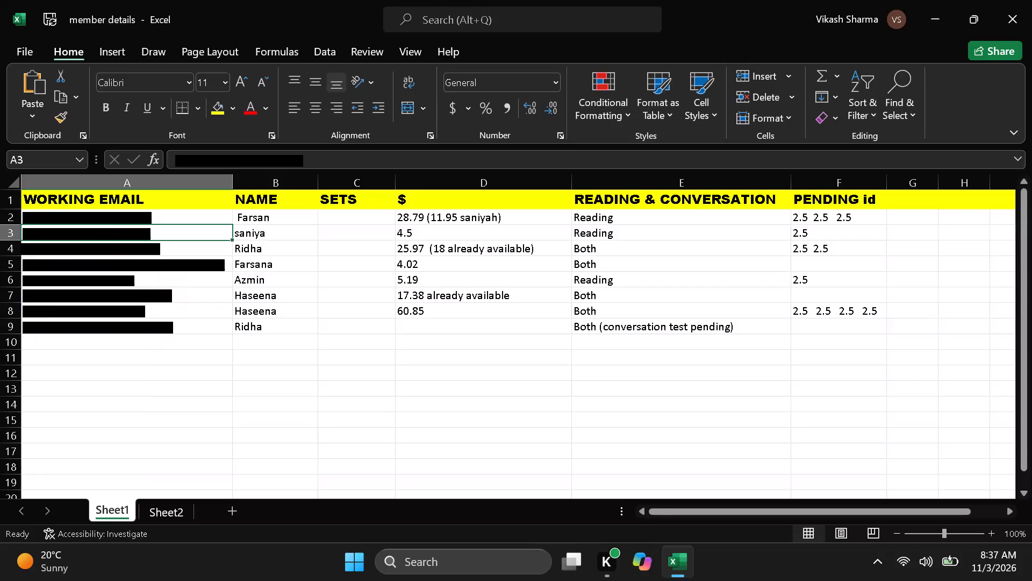
Append the name "Saniyah" after the 4.5 amount in the $ column of saniya's row, cell D3.
left_click(418, 232)
double_click(418, 232)
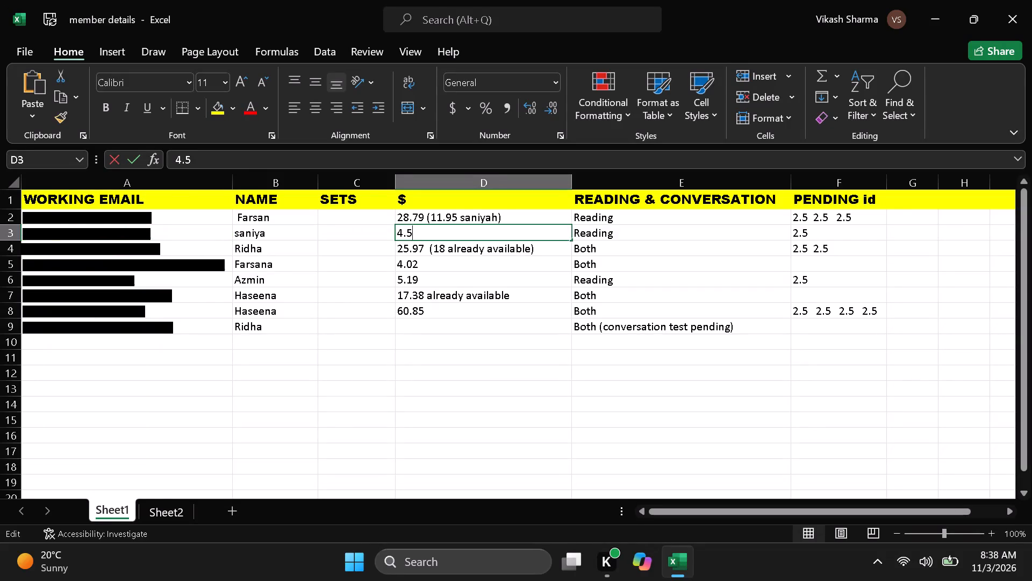
key("space")
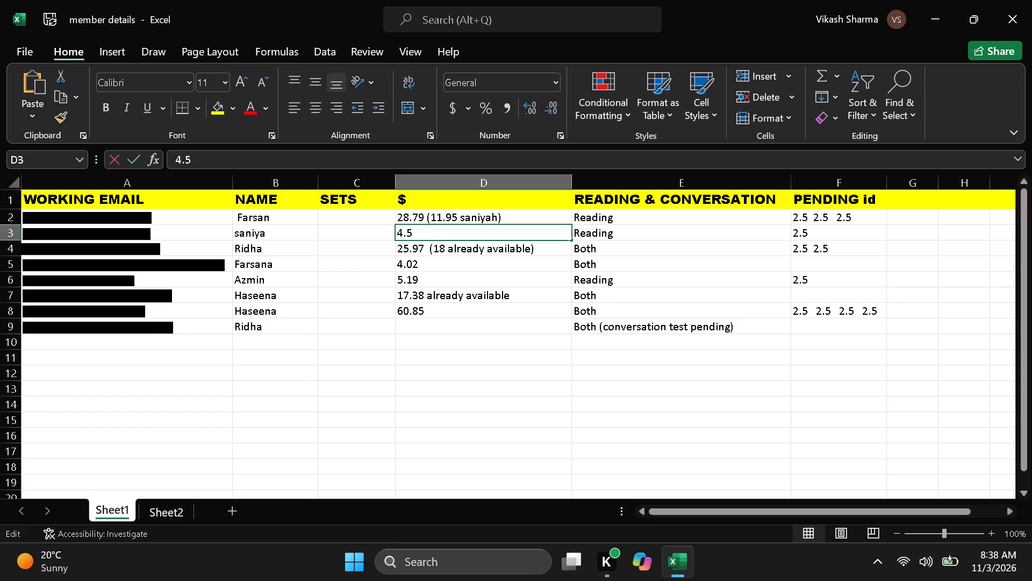
key("a")
key("BackSpace")
type("SA")
key("BackSpace")
key("a")
key("BackSpace")
key("a")
type("niya")
key("h")
key("space")
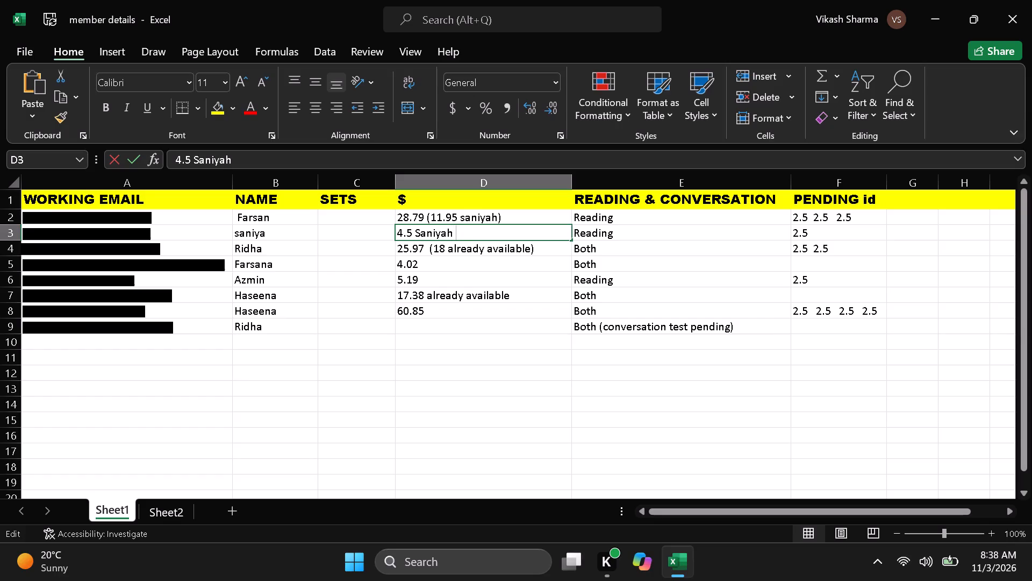
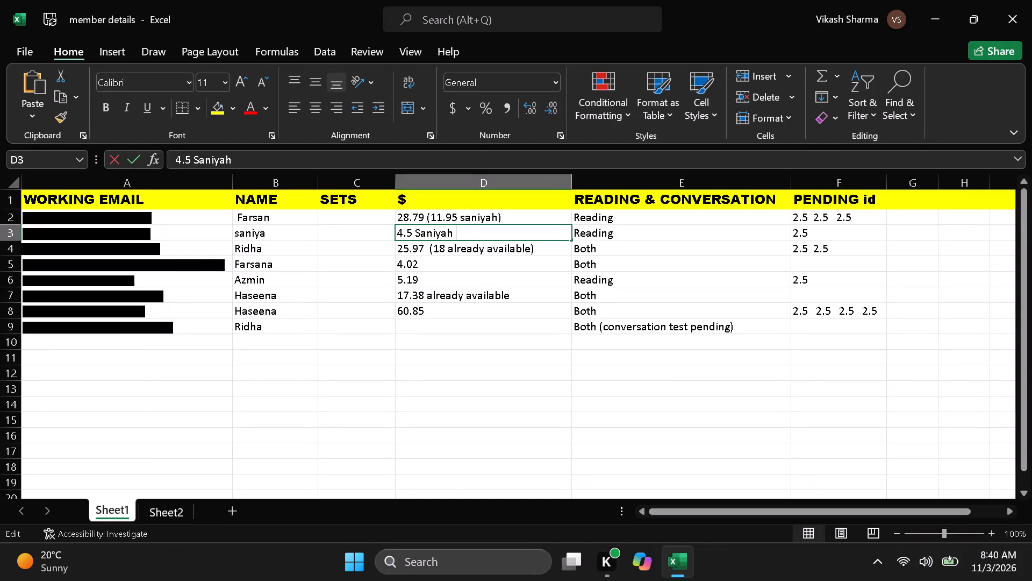
On Sheet2, clear the "1 week" header text from cell C1.
left_click(167, 516)
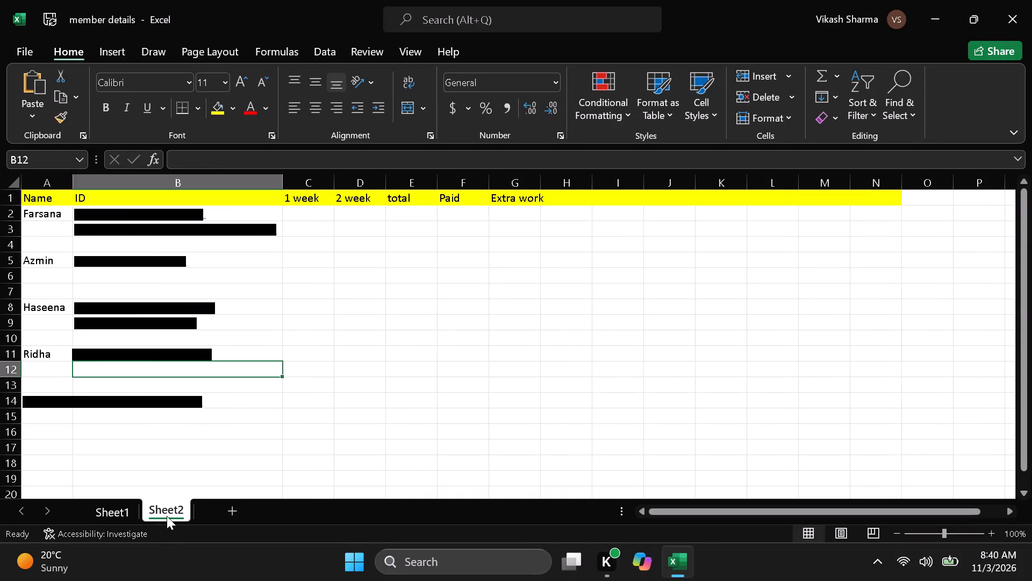
double_click(308, 200)
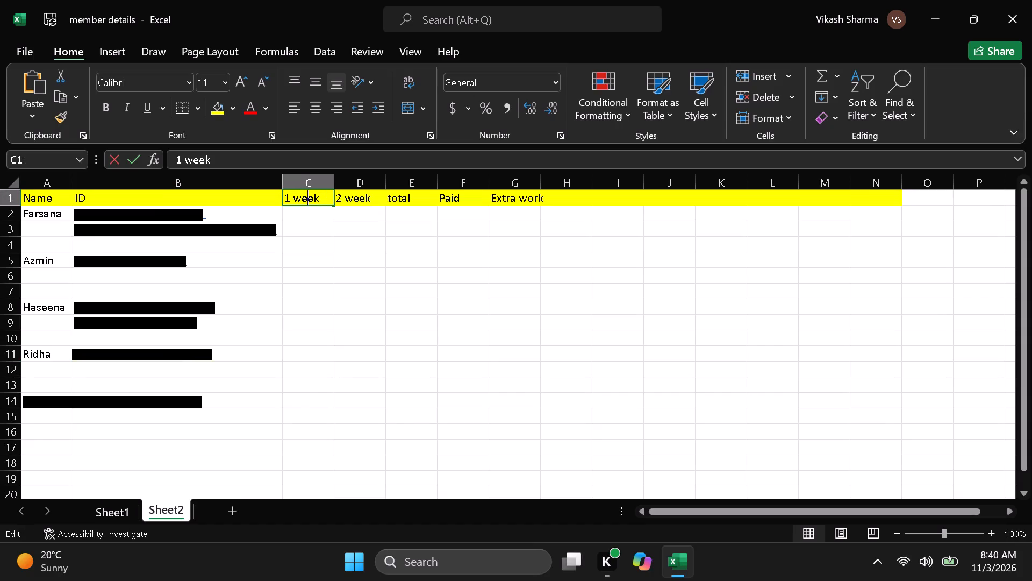
key("BackSpace")
key("BackSpace")
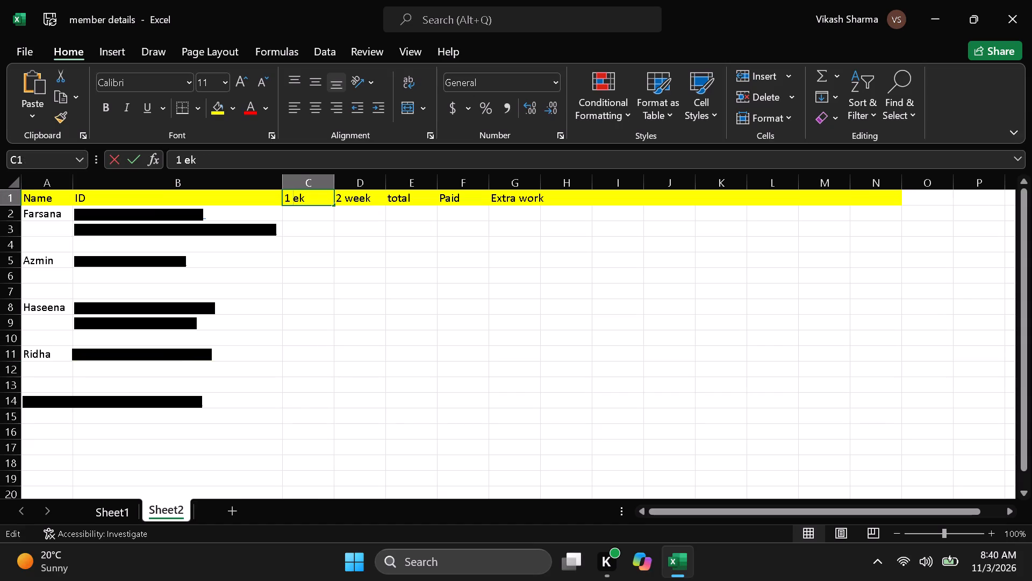
left_click(309, 200)
key("BackSpace")
key("BackSpace")
key("BackSpace")
key("BackSpace")
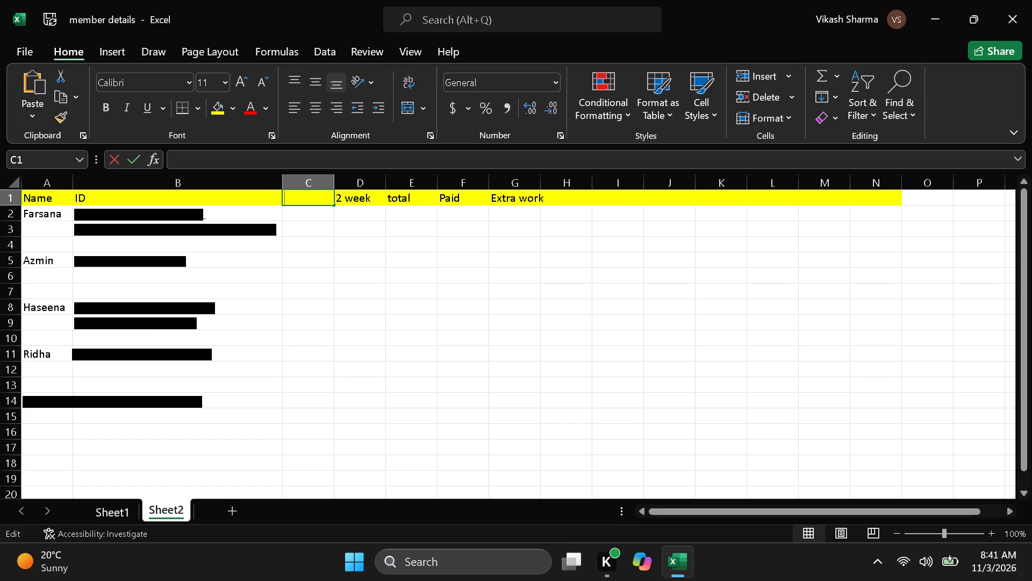
Enter "reading," in column C for both of Farsana's ID rows, cells C2 and C3.
left_click(295, 215)
key("r")
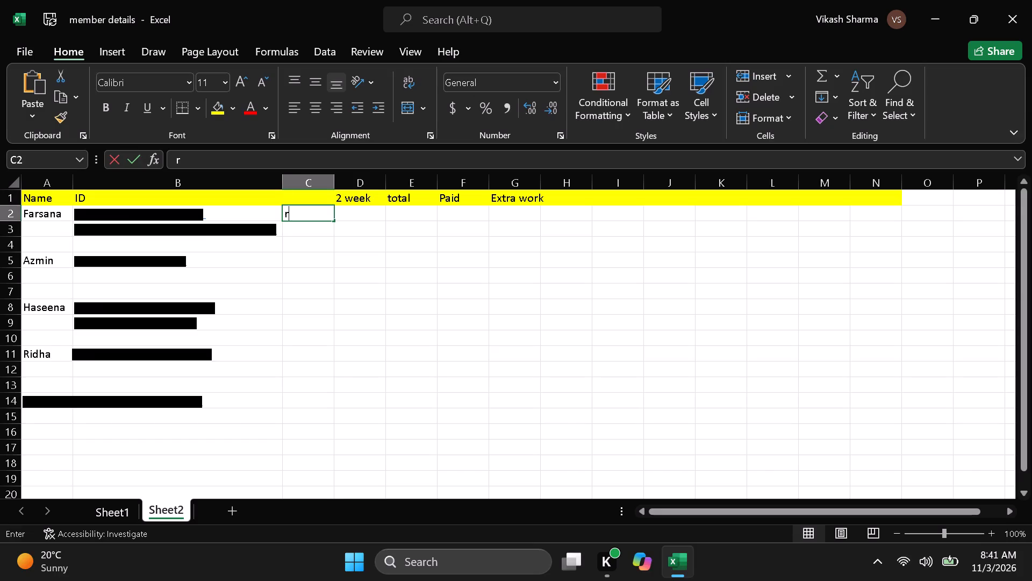
key("e")
type("ading")
key("comma")
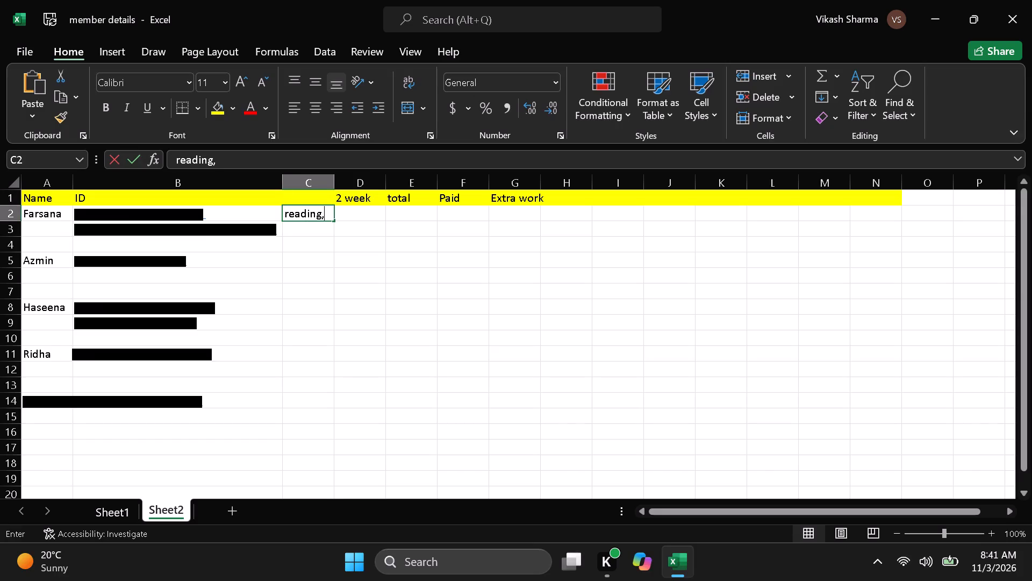
left_click(293, 226)
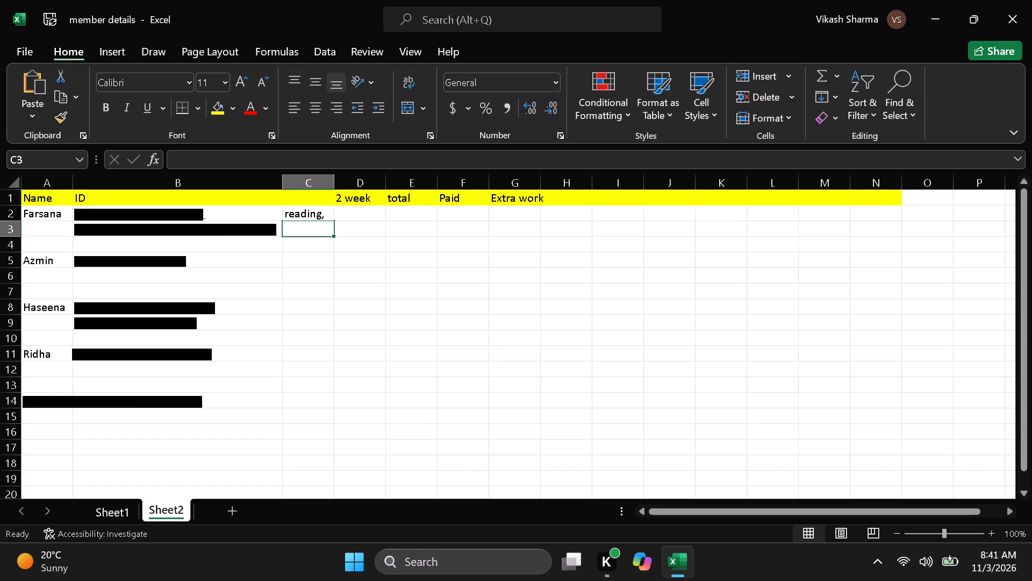
type("rea")
key("Return")
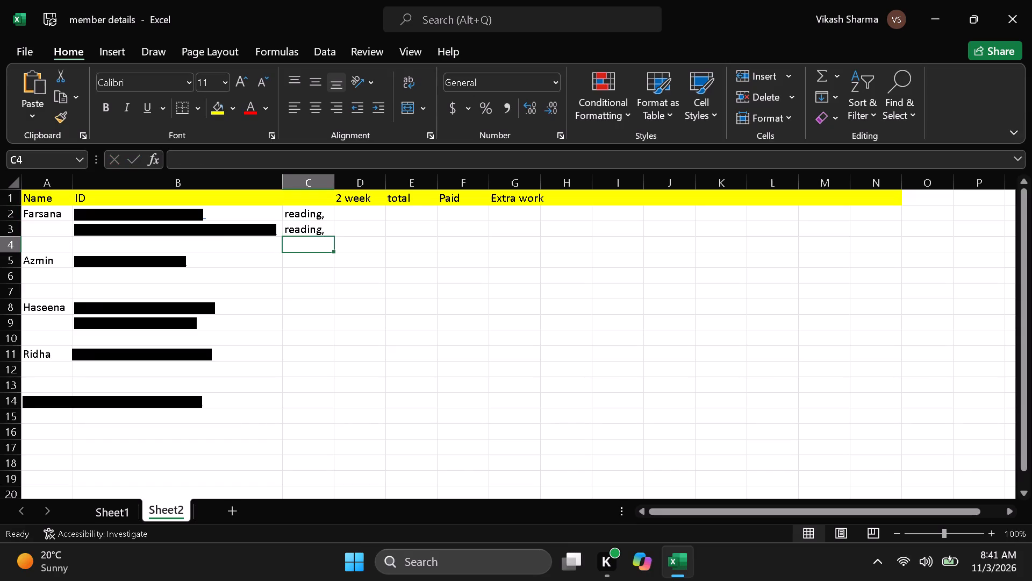
Widen column C to roughly twice its width so longer entries fit.
left_click(313, 228)
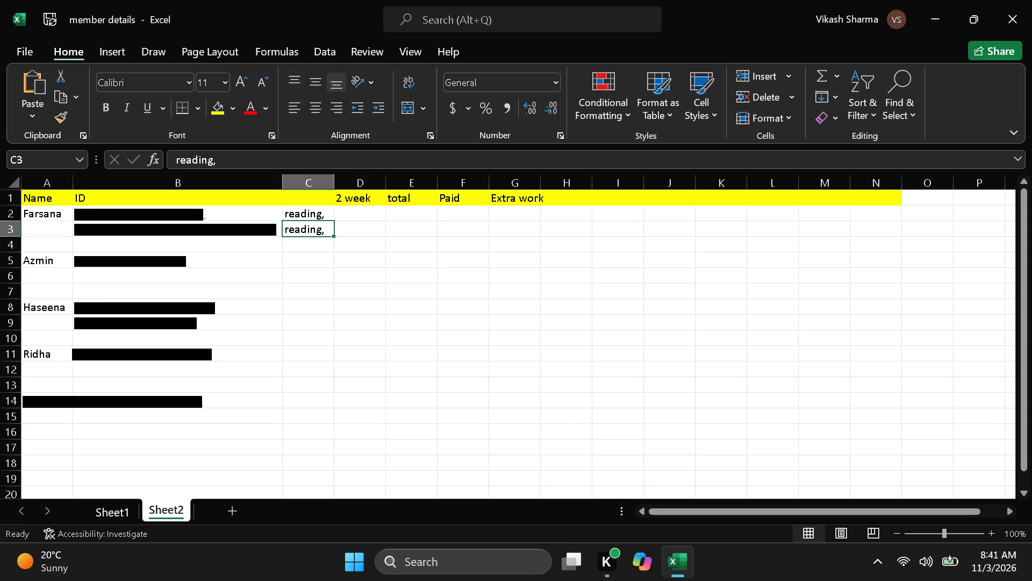
left_click_drag(335, 185, 385, 183)
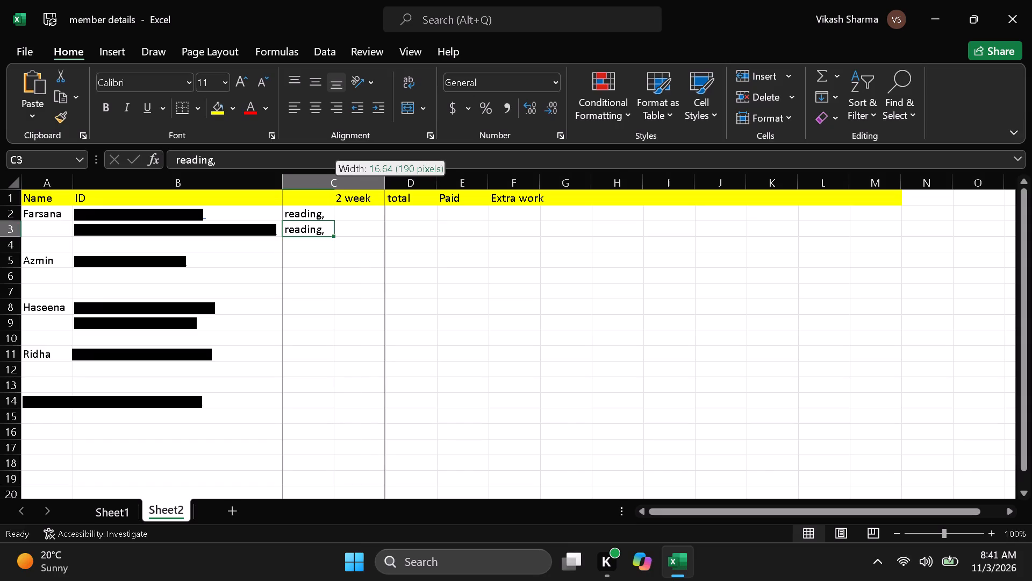
left_click_drag(385, 183, 396, 183)
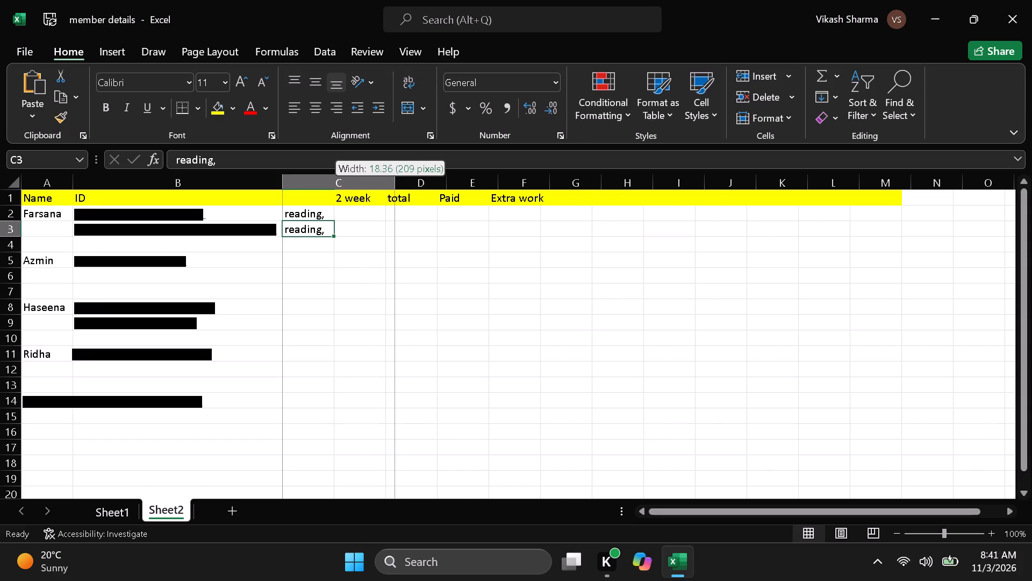
left_click_drag(396, 183, 405, 182)
left_click(405, 182)
Extend the entry for Farsana's second ID, cell C3, to read "reading, conversation".
left_click(360, 224)
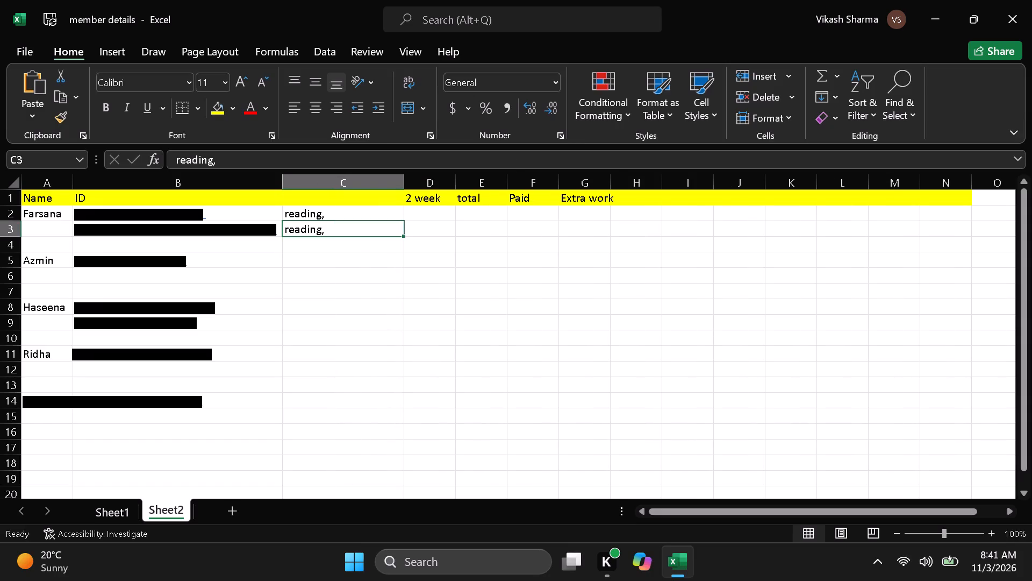
left_click(354, 232)
double_click(354, 232)
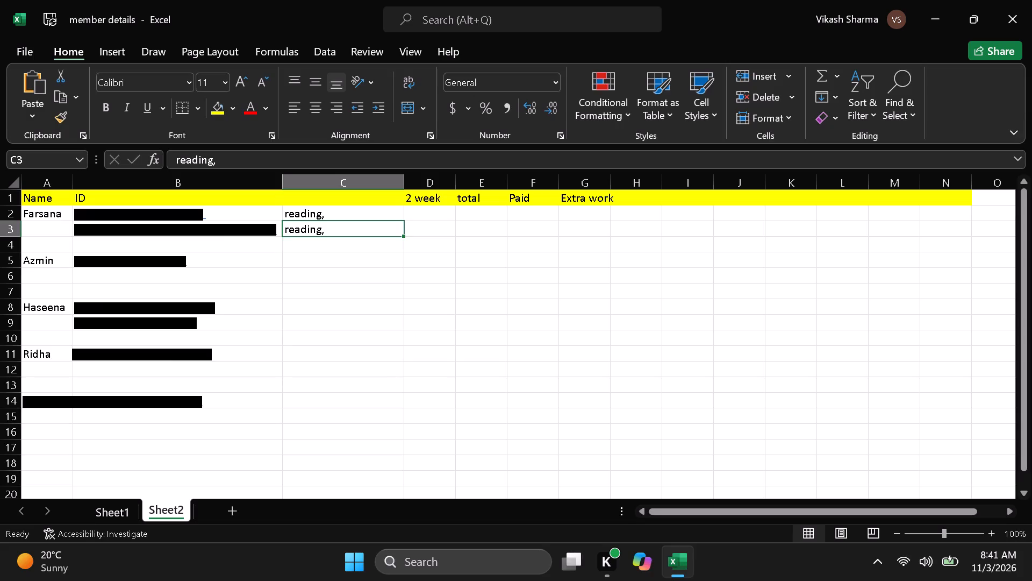
double_click(354, 233)
left_click(355, 227)
key("c")
key("BackSpace")
key("space")
key("c")
type("onver")
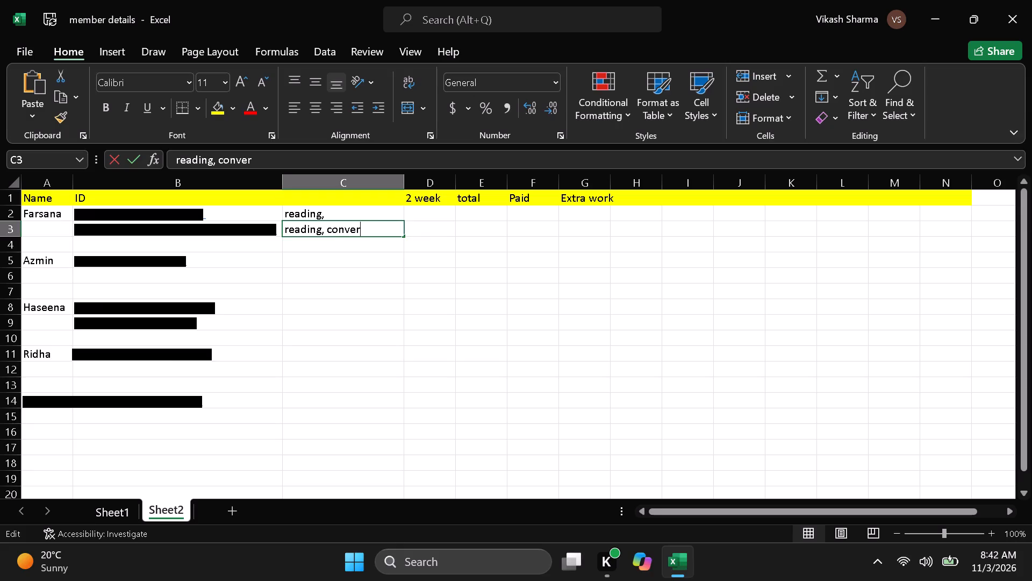
type("sa")
type("tio")
key("n")
Enter "reading" in column C of Azmin's row, cell C5.
left_click(313, 257)
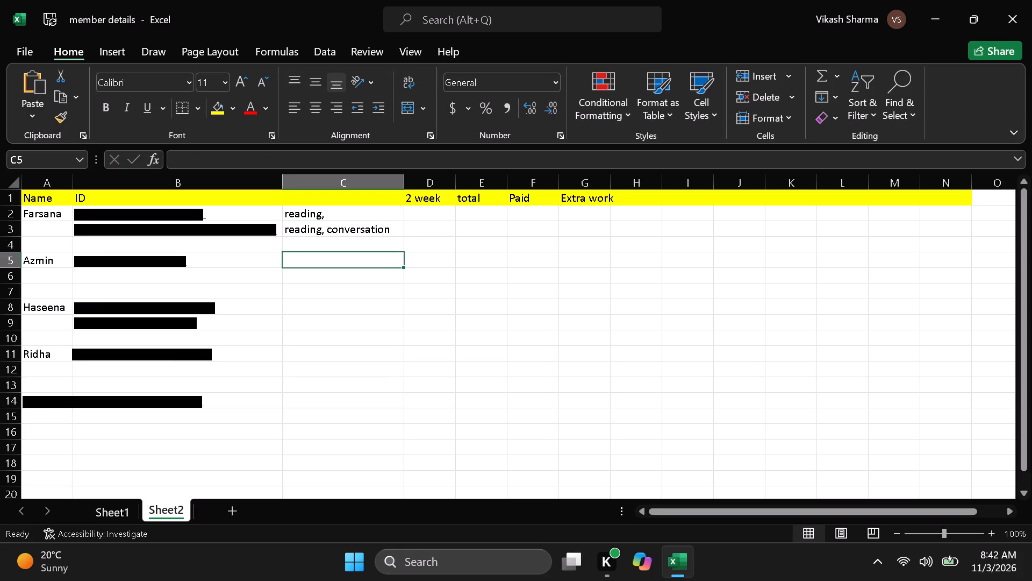
type("reading")
Enter "reading,conversation" in column C for both of Haseena's ID rows, cells C8 and C9.
left_click(296, 307)
type("reading")
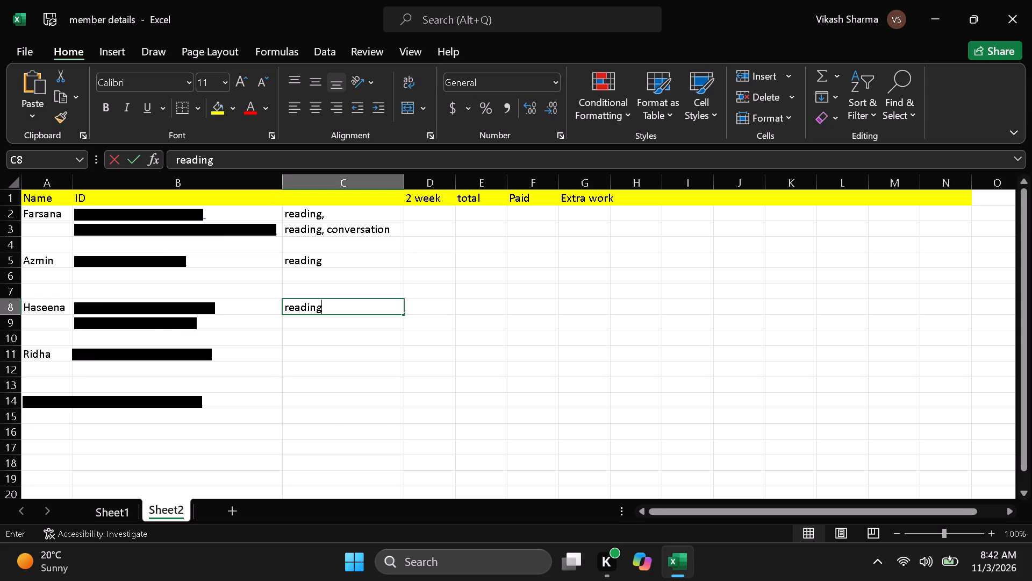
type(",conversation")
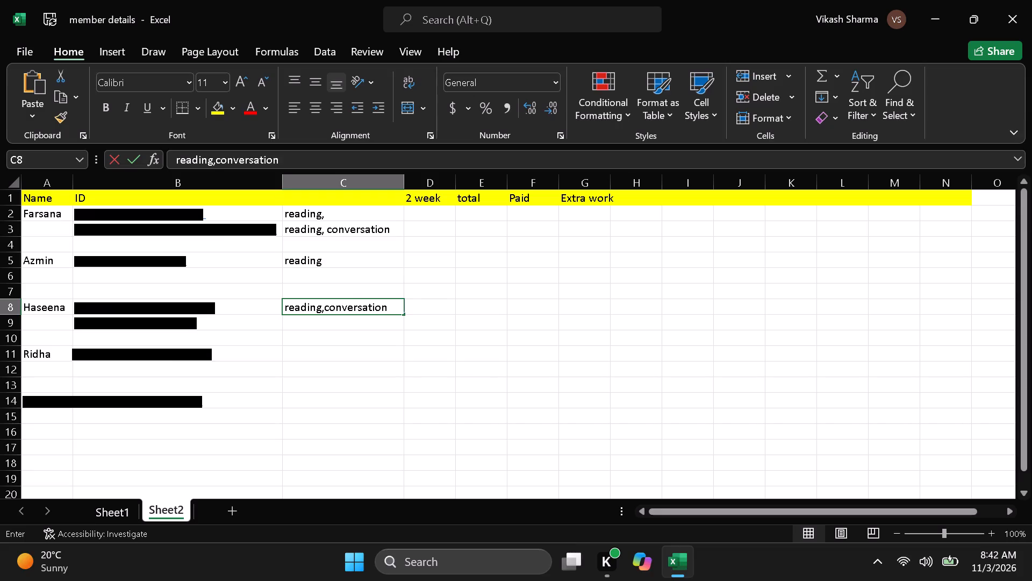
left_click(294, 328)
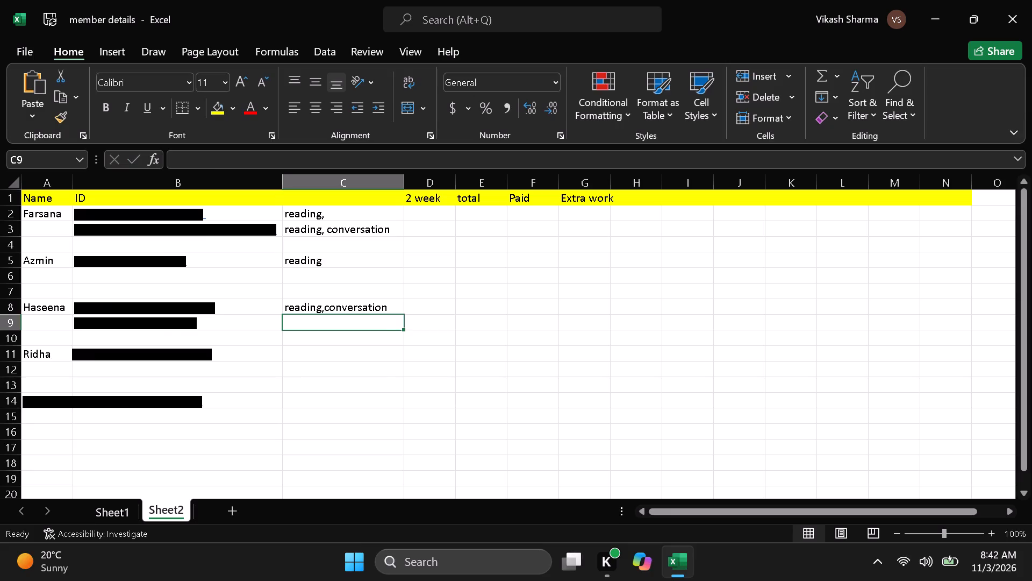
type("rea")
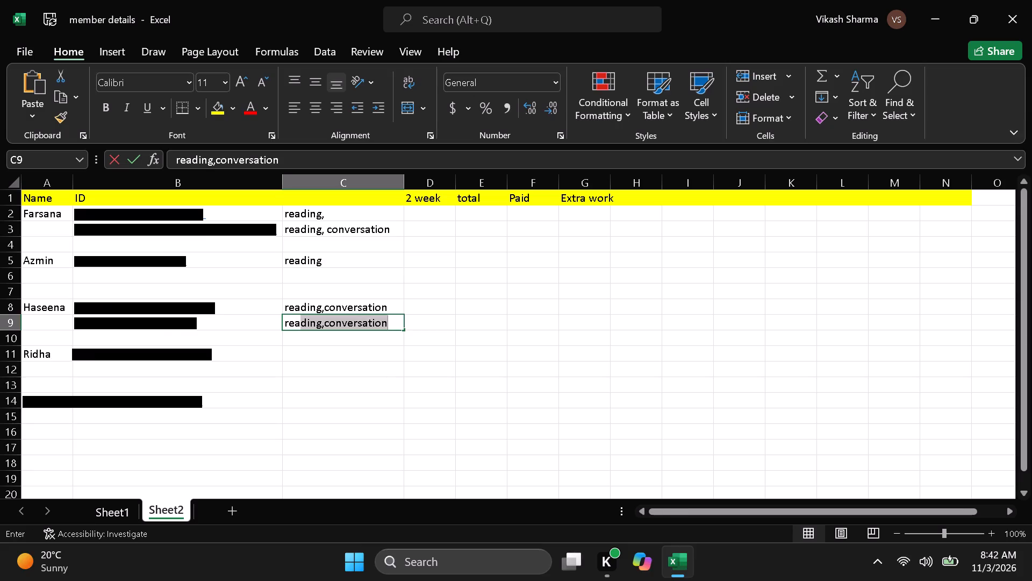
key("Return")
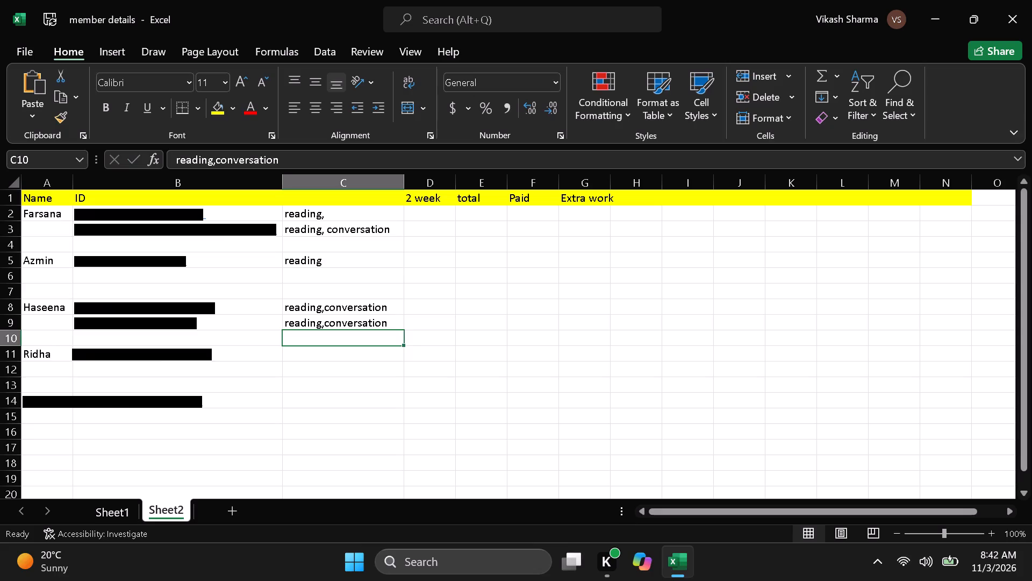
Enter "reading, conversation" in column C of Ridha's row, cell C11.
left_click(288, 354)
key("r")
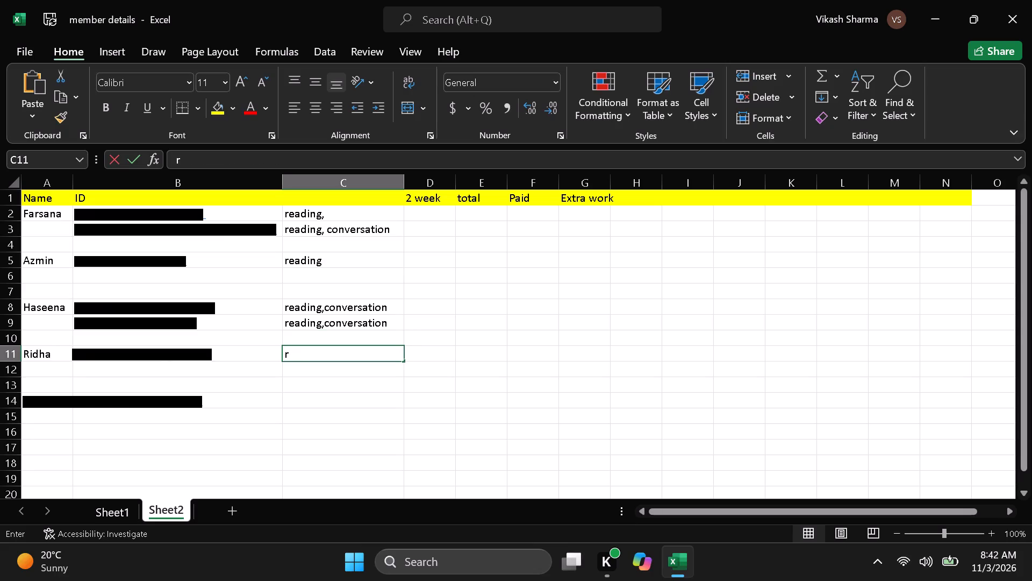
type("ea")
type("din")
key("g")
key("comma")
key("c")
key("BackSpace")
key("c")
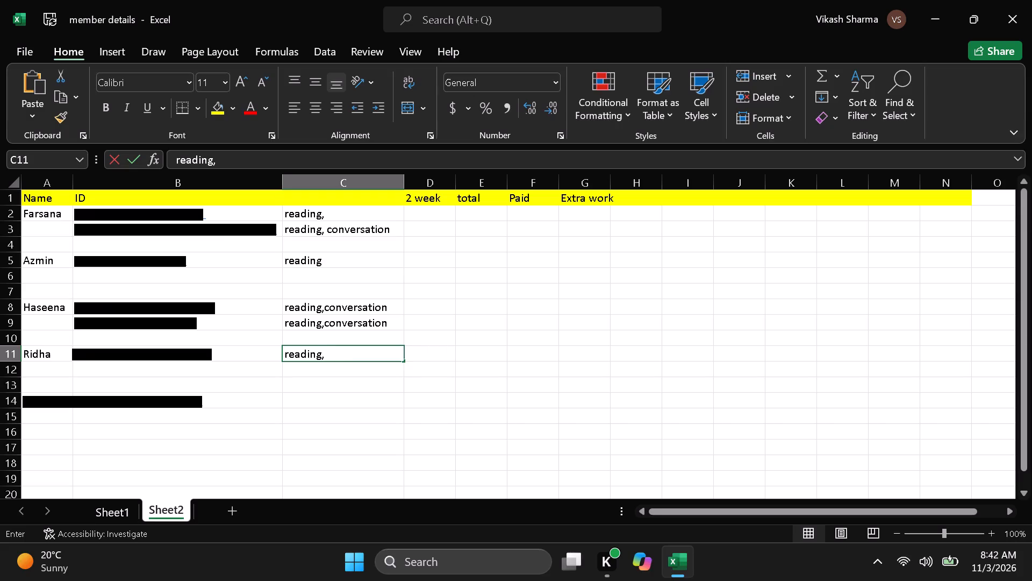
key("BackSpace")
key("space")
type("conversation")
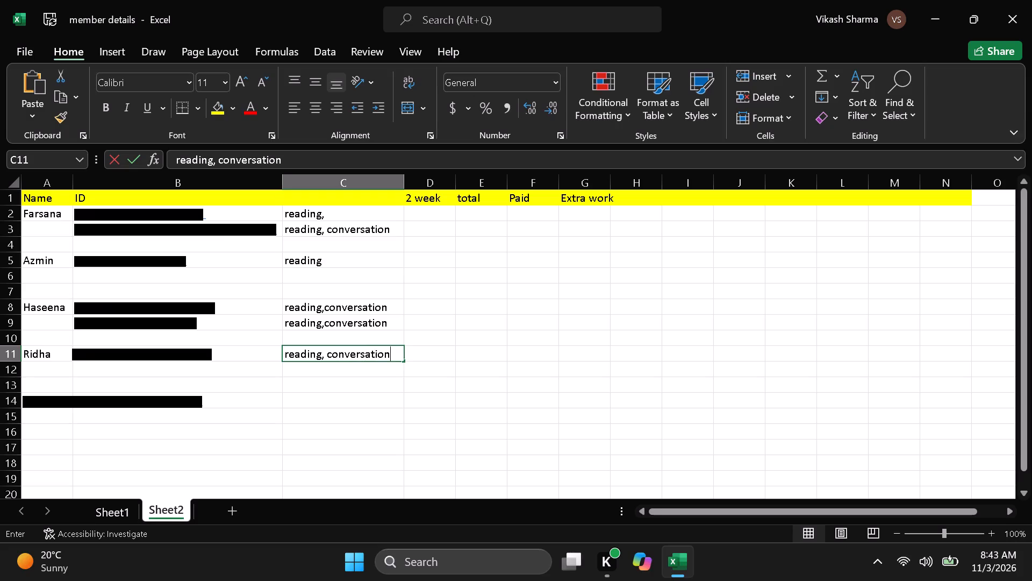
left_click(305, 403)
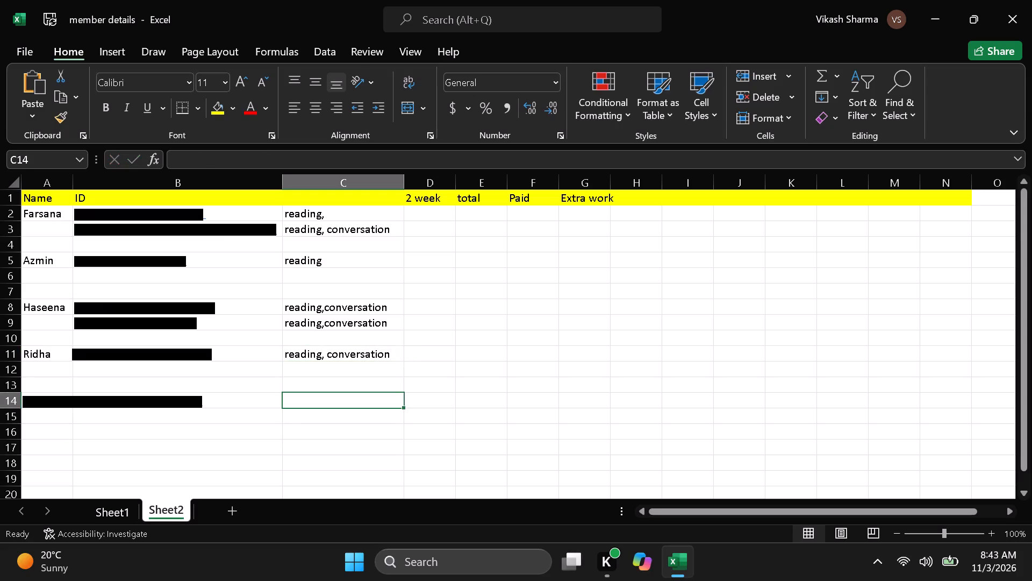